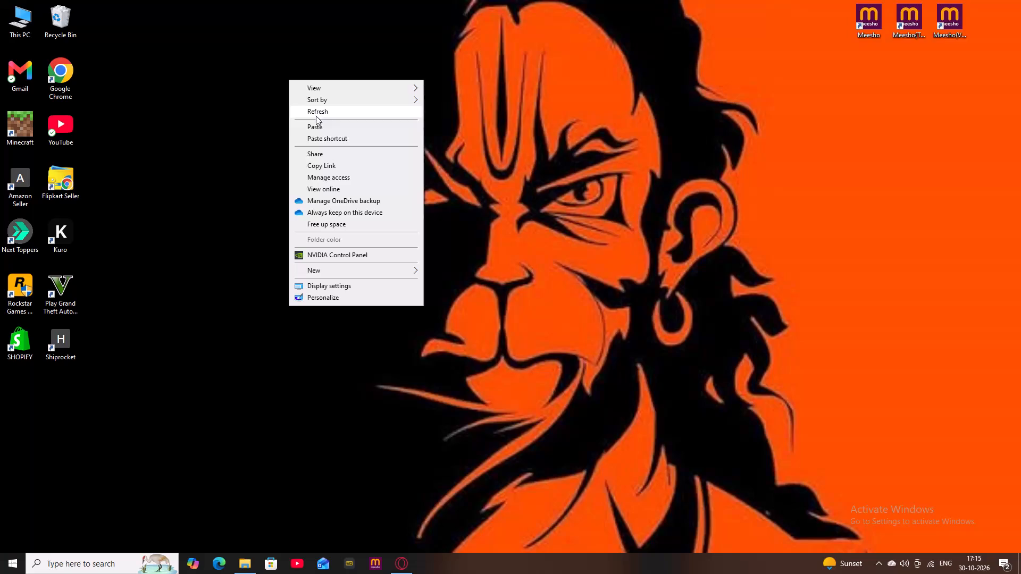
# Refresh the desktop and launch Shopify from its desktop shortcut.
pyautogui.click(323, 112)
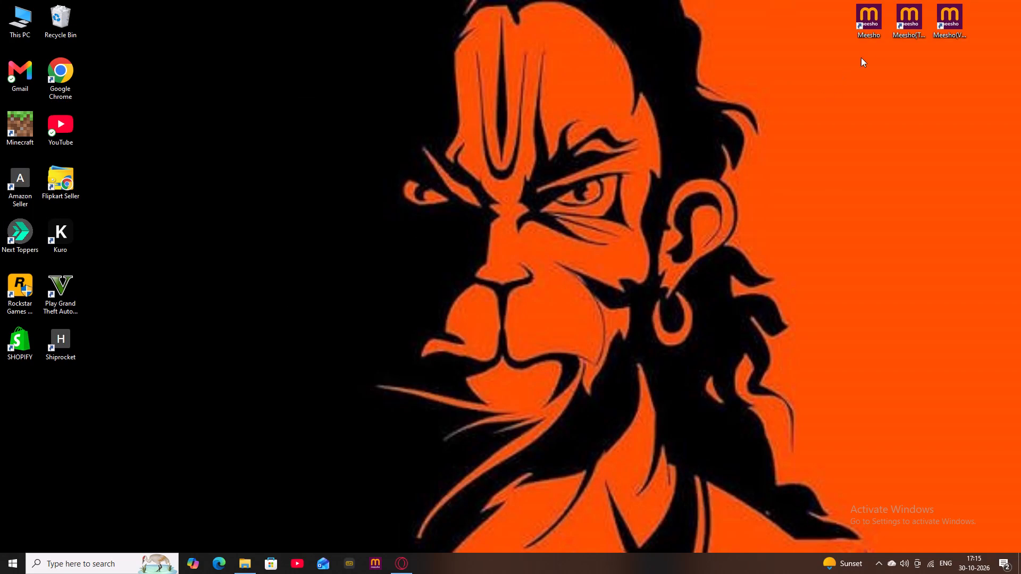
pyautogui.doubleClick(21, 342)
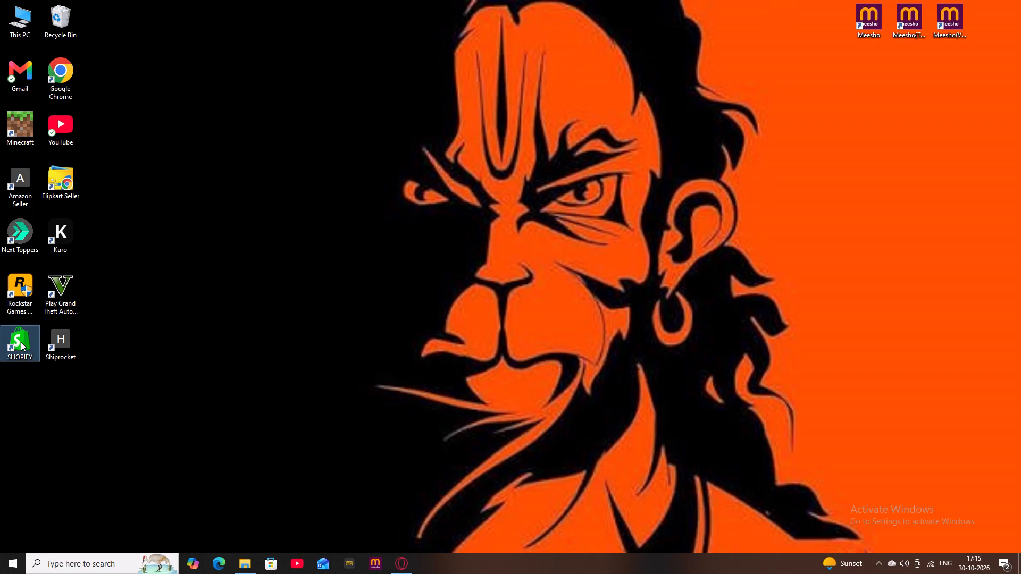
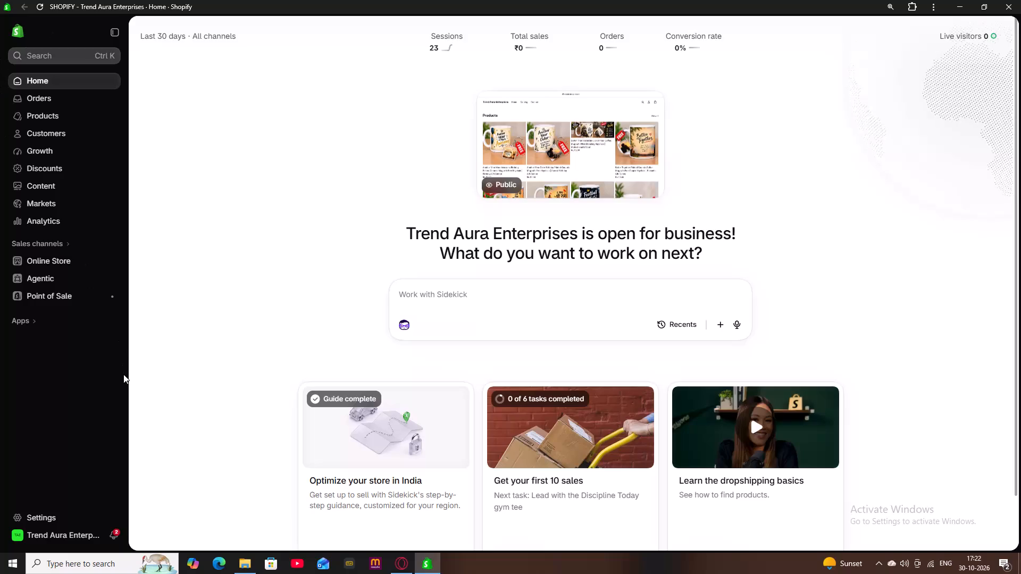
# Open Windows search and launch one of its suggested items.
pyautogui.click(96, 566)
pyautogui.click(99, 401)
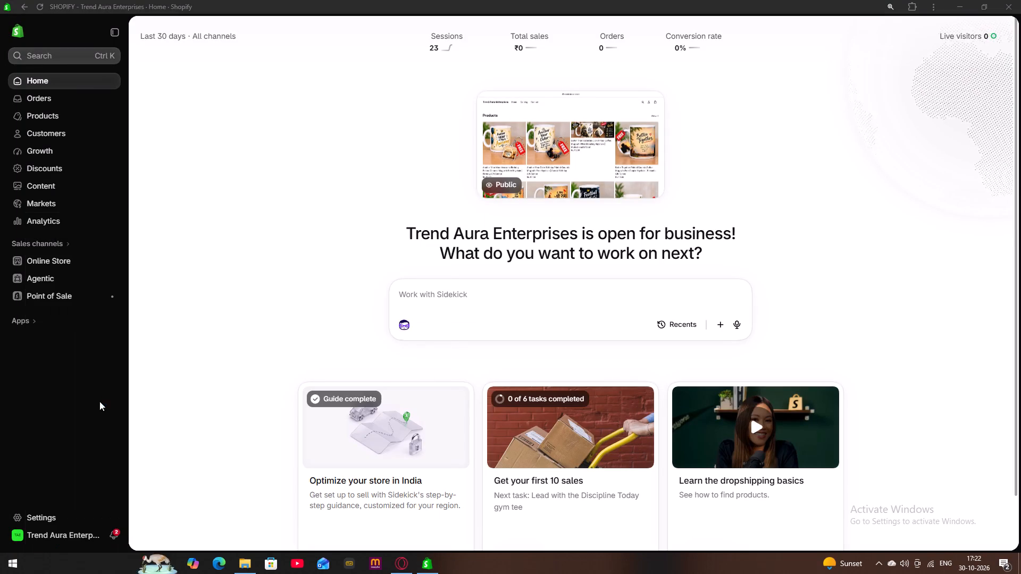
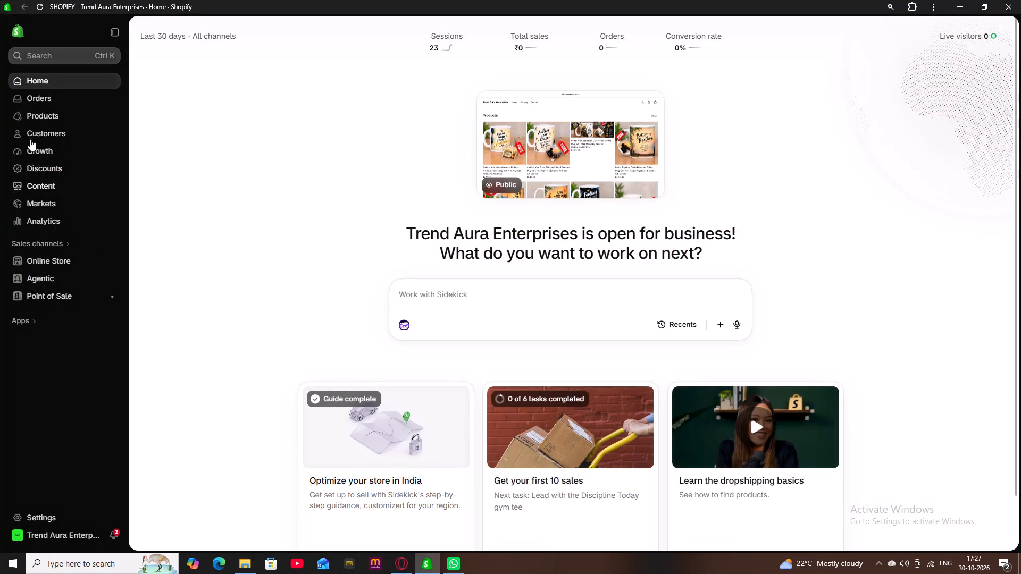
# Open the store's Orders section and view its draft orders page.
pyautogui.click(36, 109)
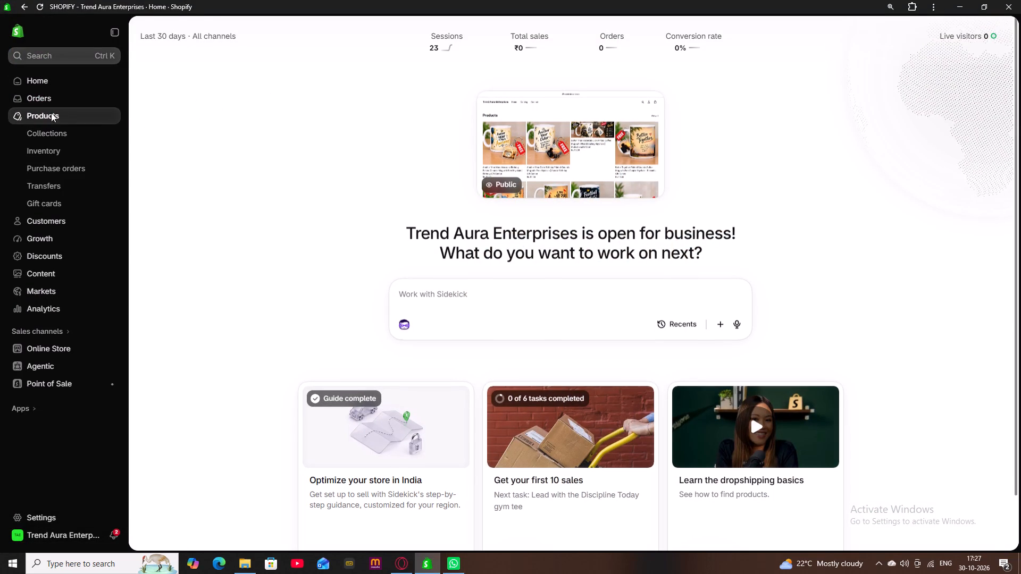
pyautogui.click(55, 100)
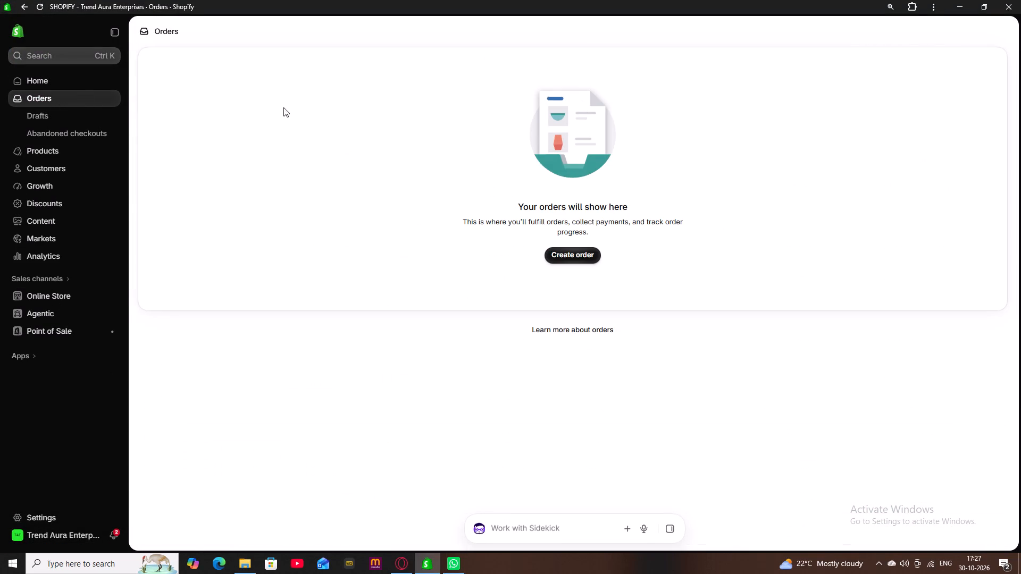
pyautogui.click(86, 117)
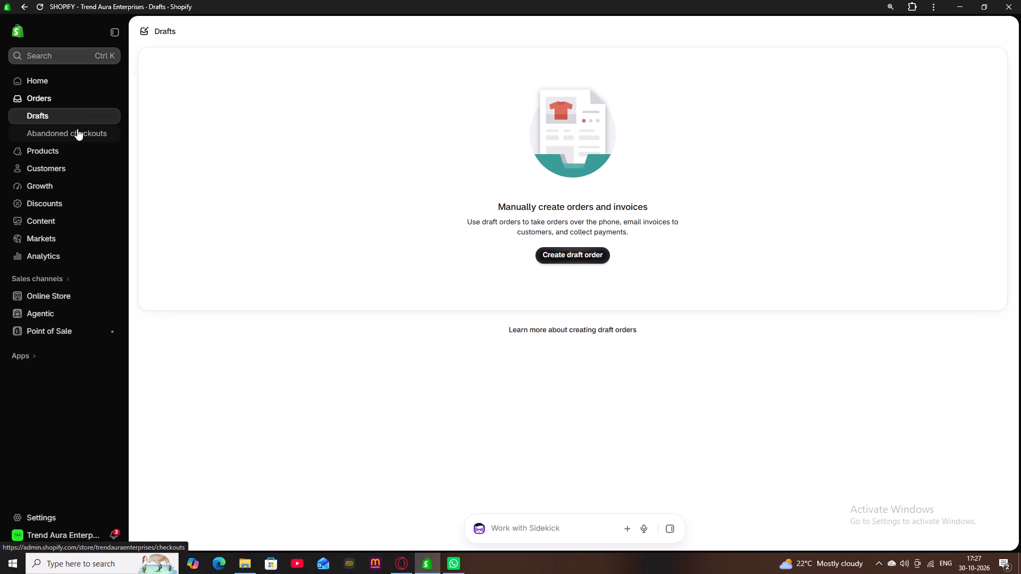
# Open the store's Products section.
pyautogui.click(61, 147)
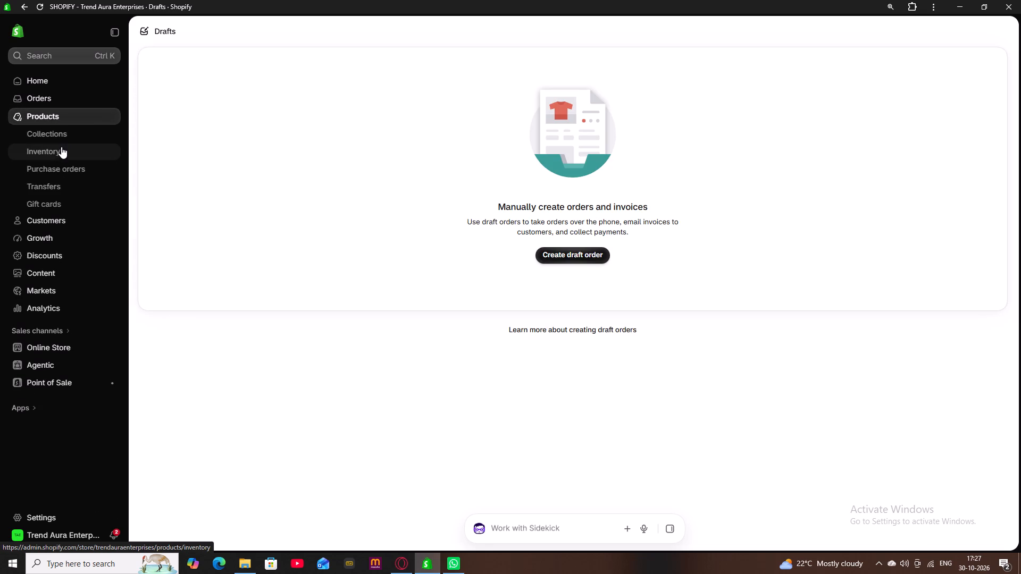
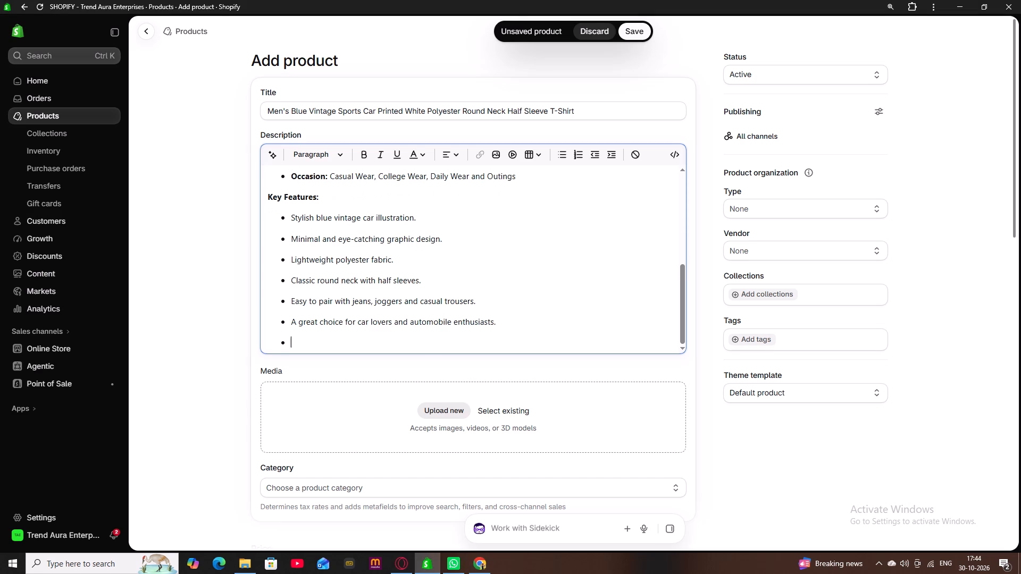
pyautogui.click(303, 341)
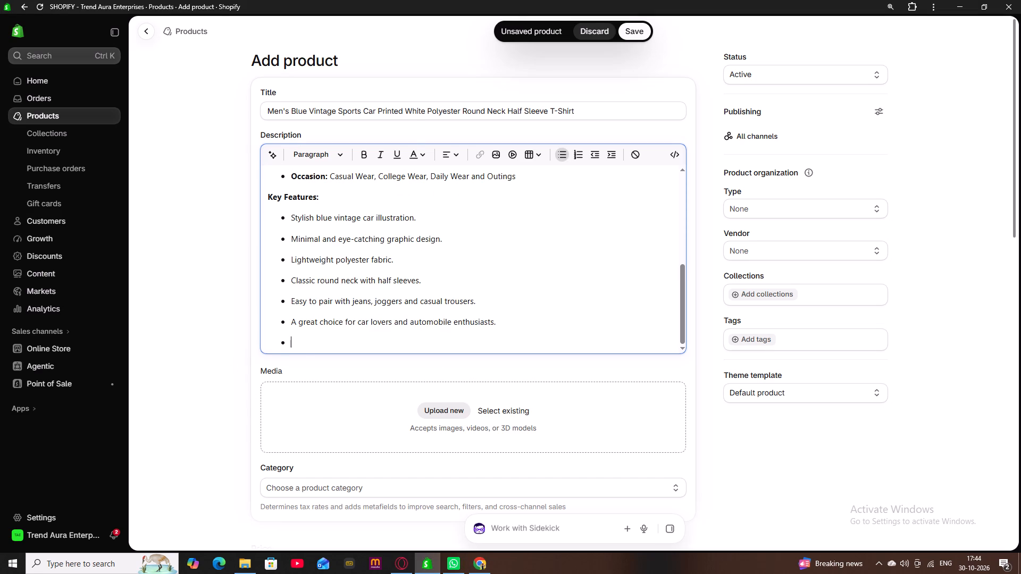
pyautogui.rightClick(303, 341)
pyautogui.click(310, 232)
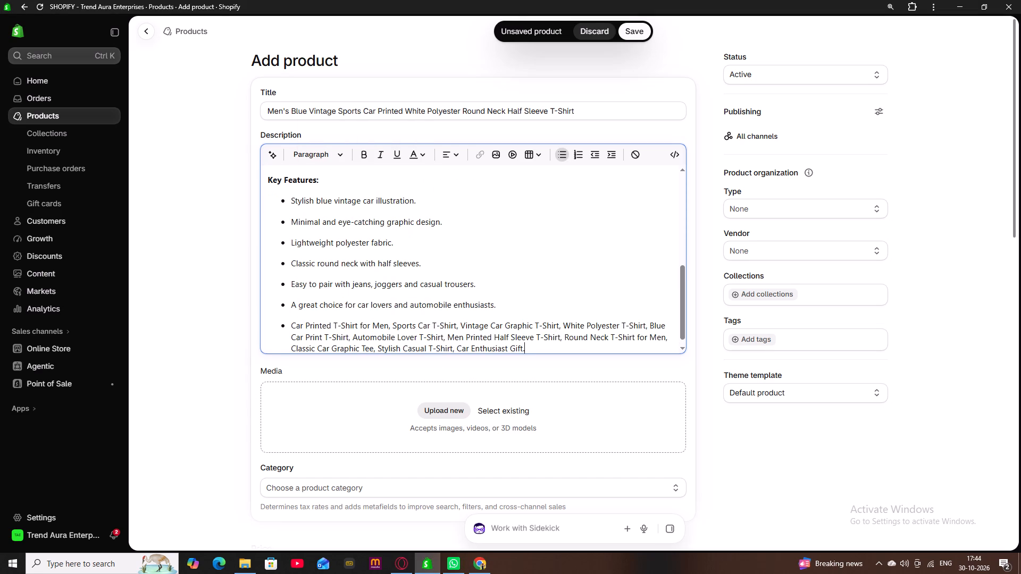
# Upload mockup image 1301 from the MOCK UPS folder to the product's media.
pyautogui.click(490, 403)
pyautogui.moveTo(537, 65); pyautogui.dragTo(537, 158)
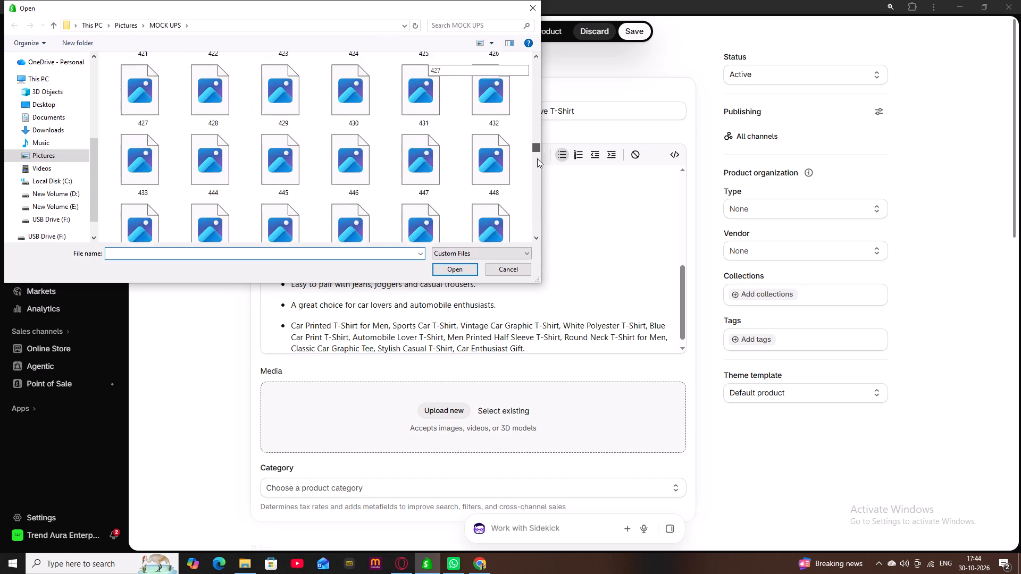
pyautogui.moveTo(537, 158); pyautogui.dragTo(532, 246)
pyautogui.scroll(4, 492, 219)
pyautogui.scroll(1, 385, 189)
pyautogui.doubleClick(413, 90)
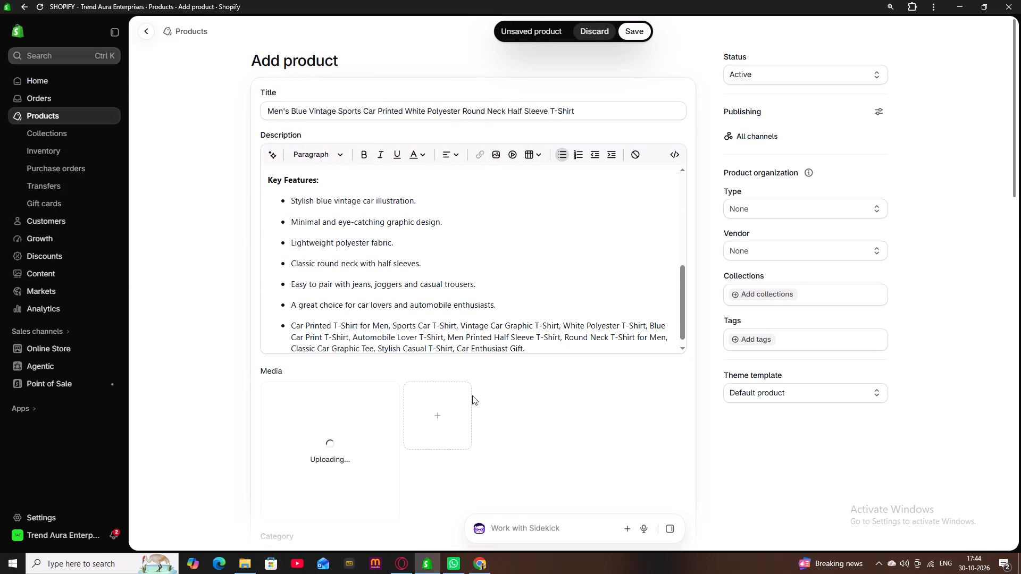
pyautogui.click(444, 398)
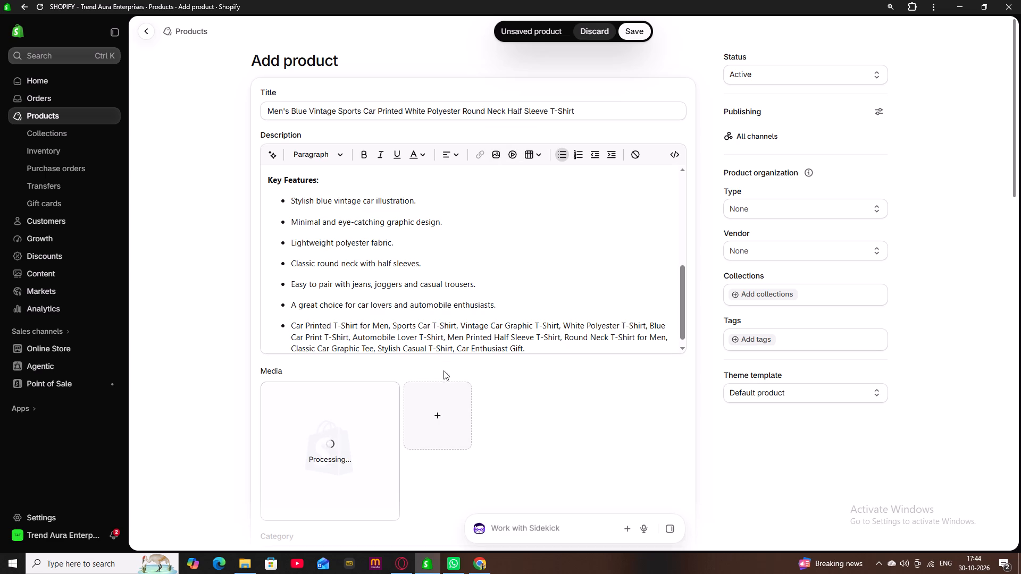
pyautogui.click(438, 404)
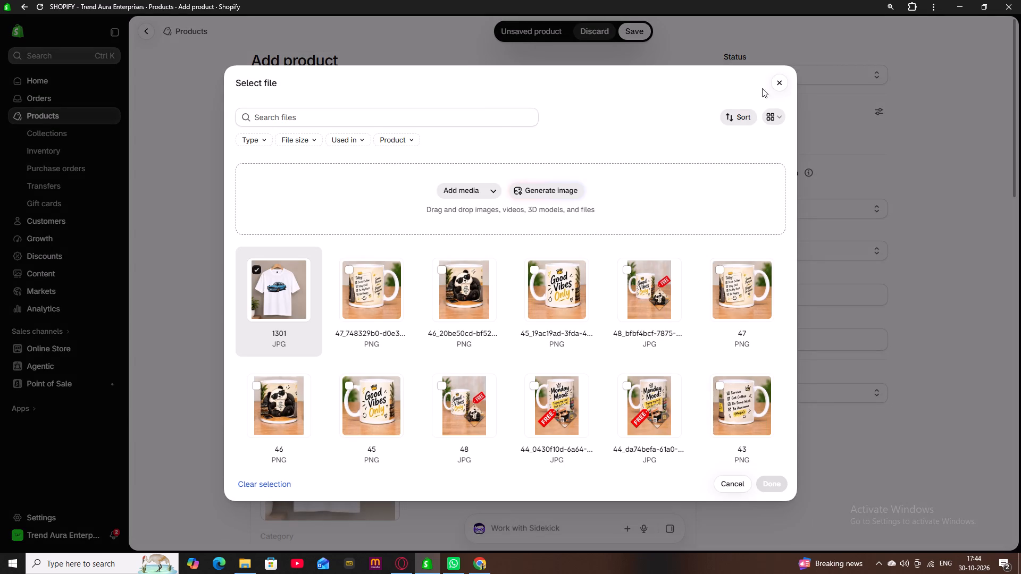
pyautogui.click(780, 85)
# Open the media file picker and look through the store's existing files for more T-shirt images.
pyautogui.click(441, 426)
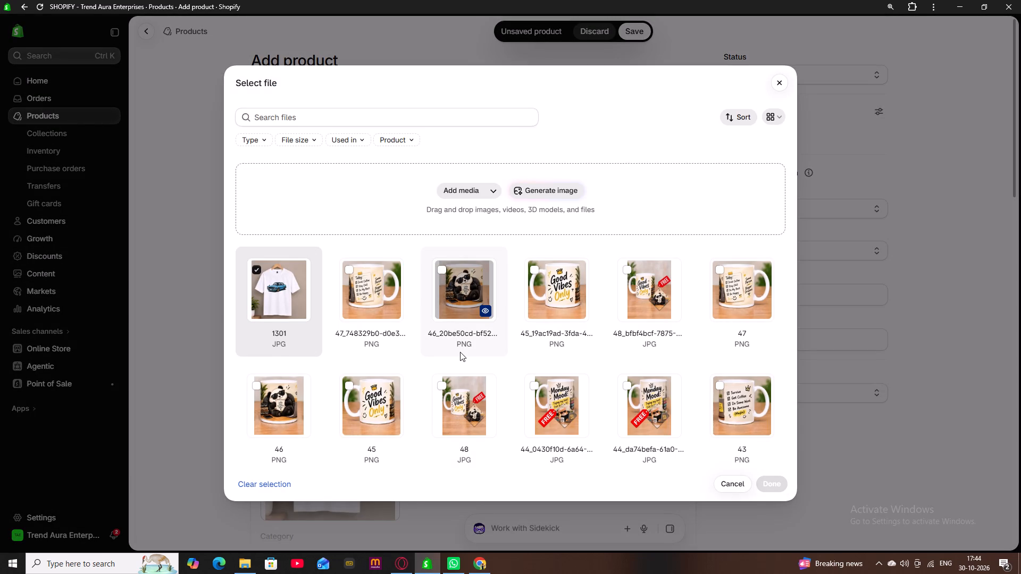
pyautogui.scroll(-12, 460, 352)
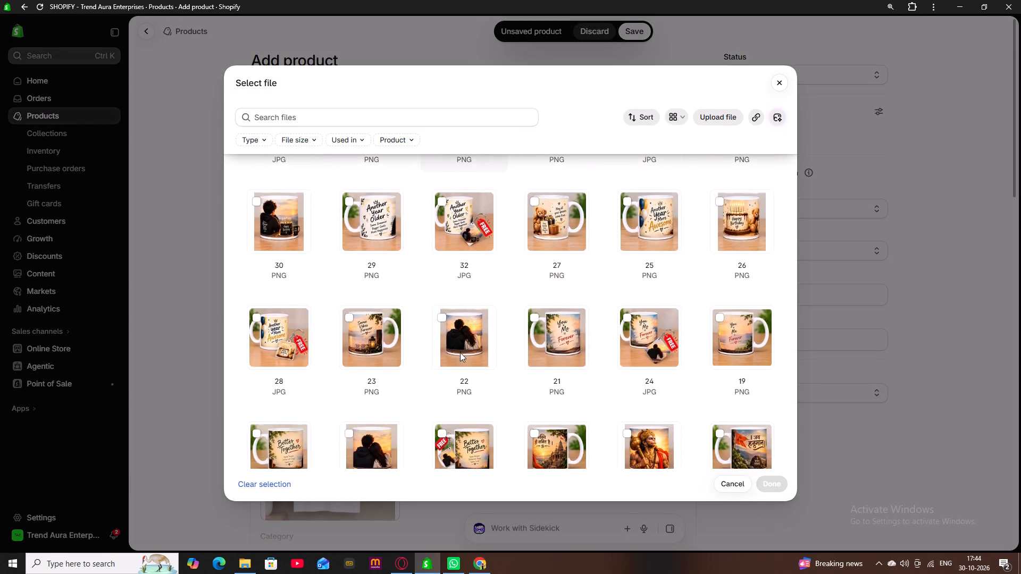
pyautogui.scroll(-6, 460, 352)
pyautogui.scroll(17, 460, 352)
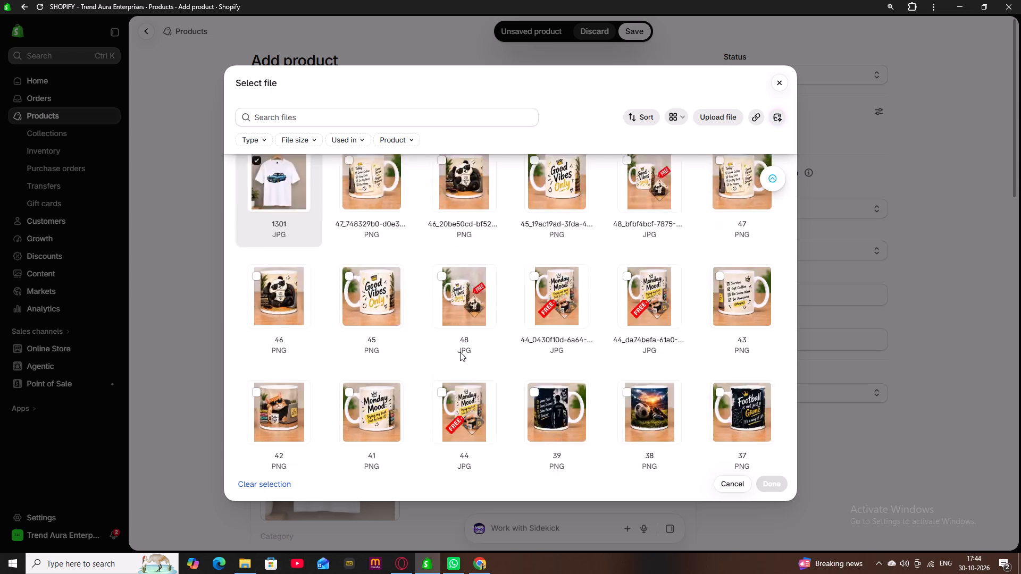
pyautogui.scroll(5, 460, 352)
# Upload mockup images 1299 and 1300 of the blue car T-shirt from the MOCK UPS folder.
pyautogui.click(353, 195)
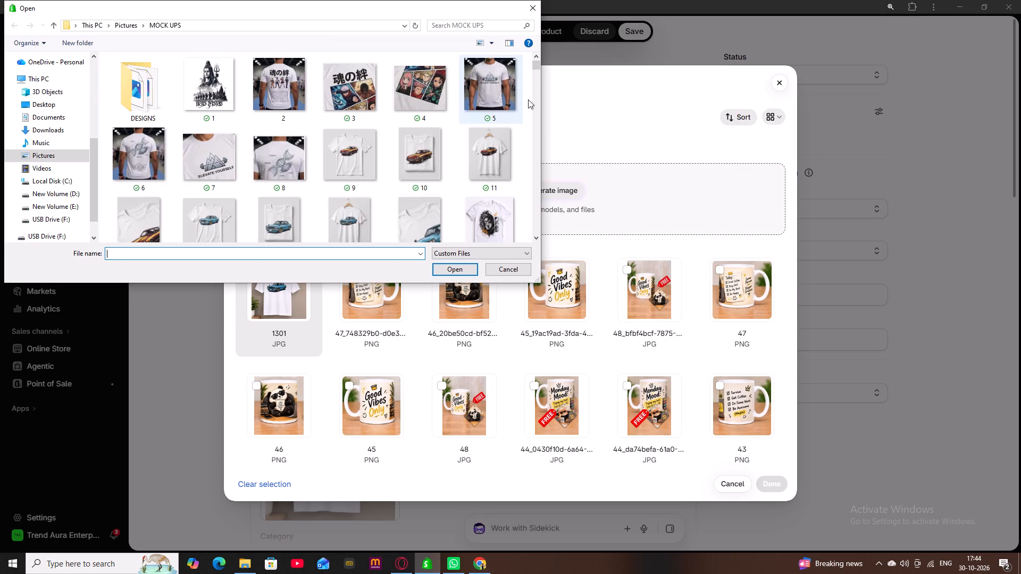
pyautogui.moveTo(537, 64); pyautogui.dragTo(540, 234)
pyautogui.scroll(4, 463, 221)
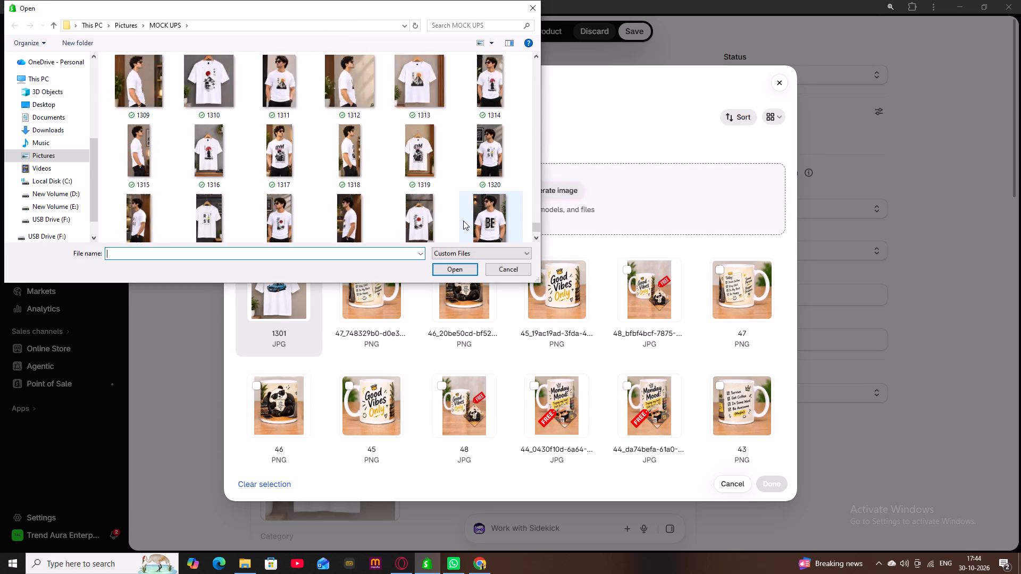
pyautogui.scroll(1, 389, 200)
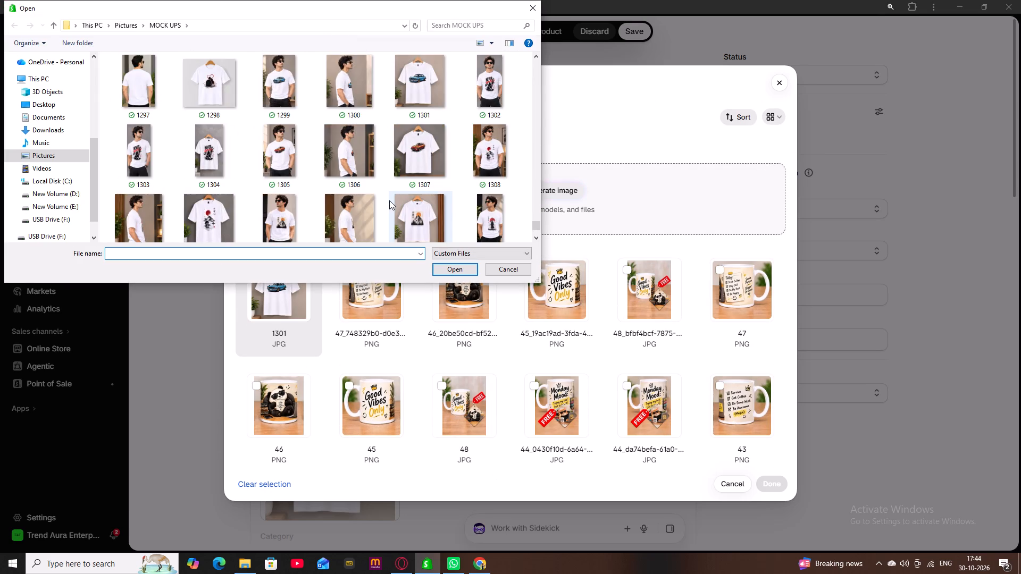
pyautogui.scroll(1, 389, 200)
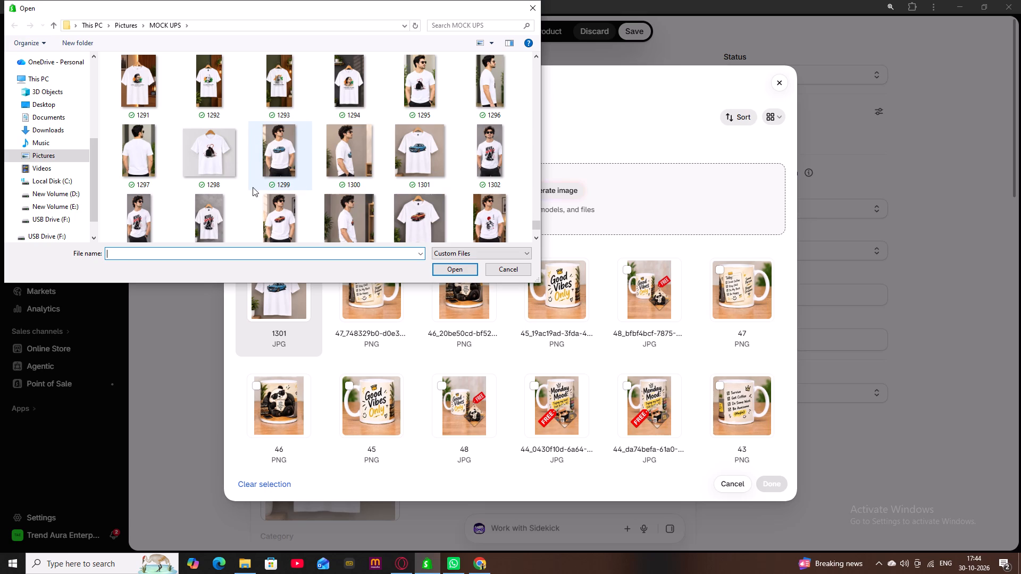
pyautogui.moveTo(253, 187); pyautogui.dragTo(342, 188)
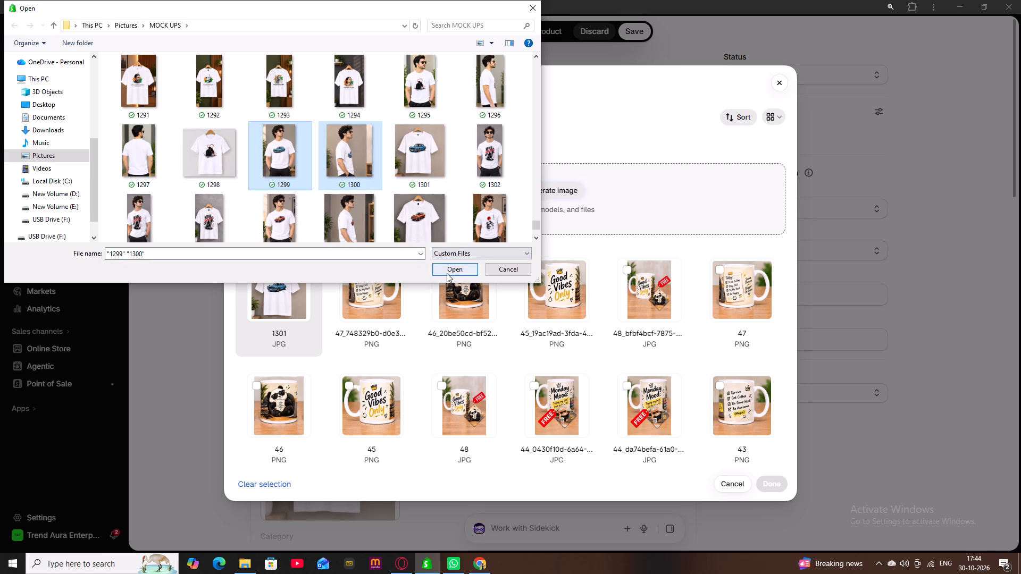
pyautogui.click(447, 273)
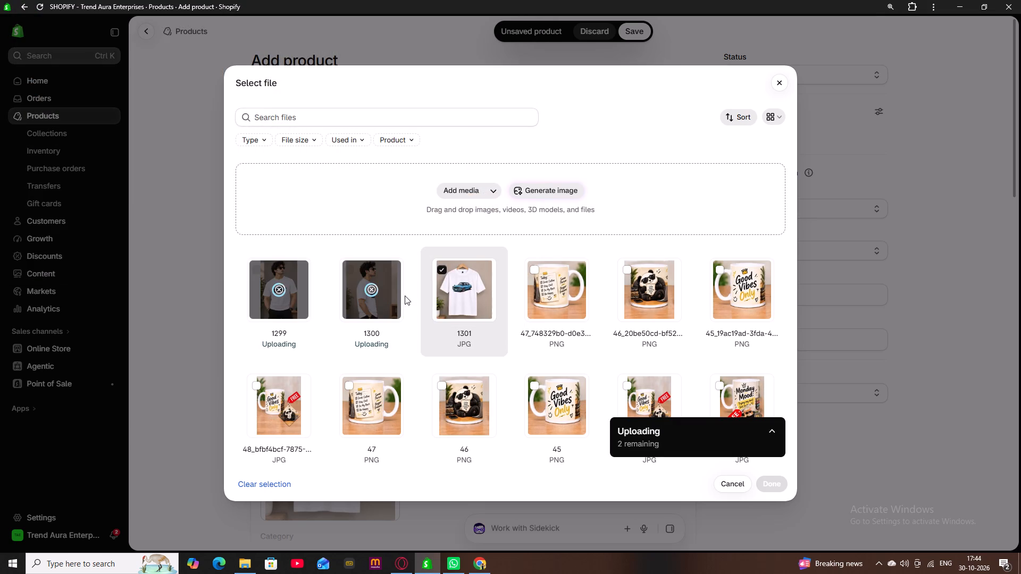
# Deselect image 1301 and apply the file selection to the product's media.
pyautogui.click(440, 271)
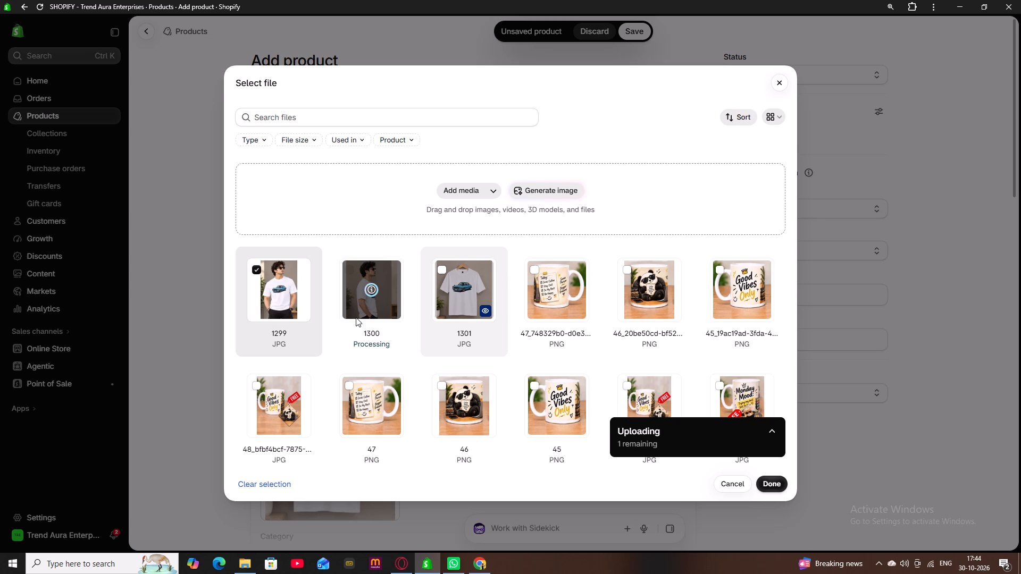
pyautogui.click(778, 483)
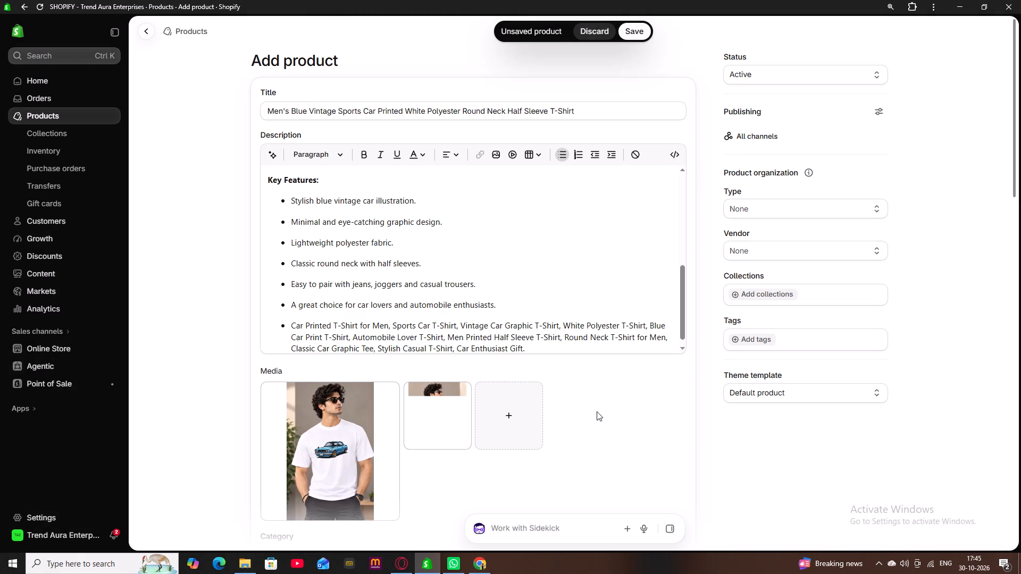
# Reopen the product's media selection, deselect image 1299, and apply it with only image 1300 selected.
pyautogui.scroll(-2, 597, 411)
pyautogui.click(509, 325)
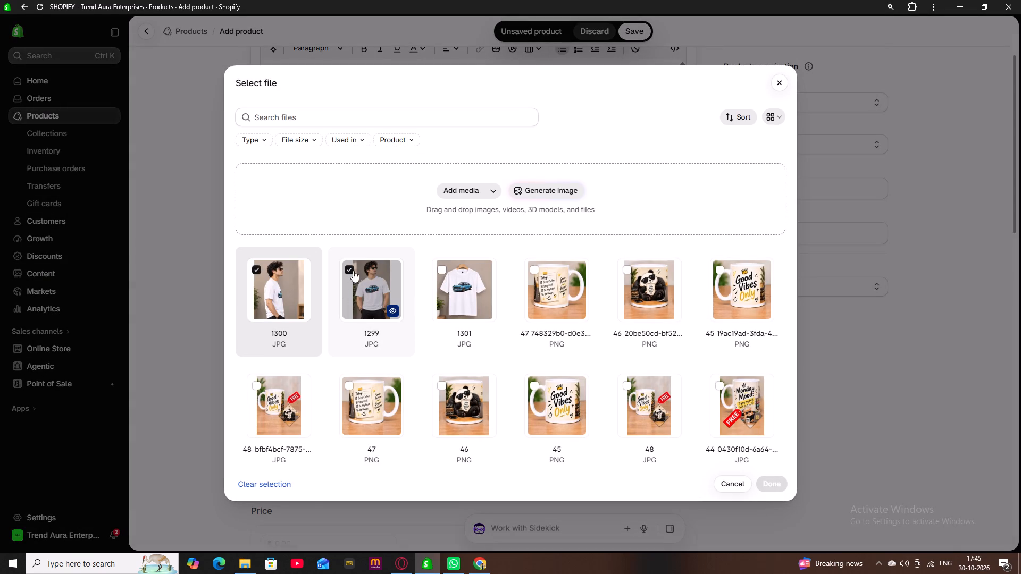
pyautogui.click(349, 268)
pyautogui.click(765, 480)
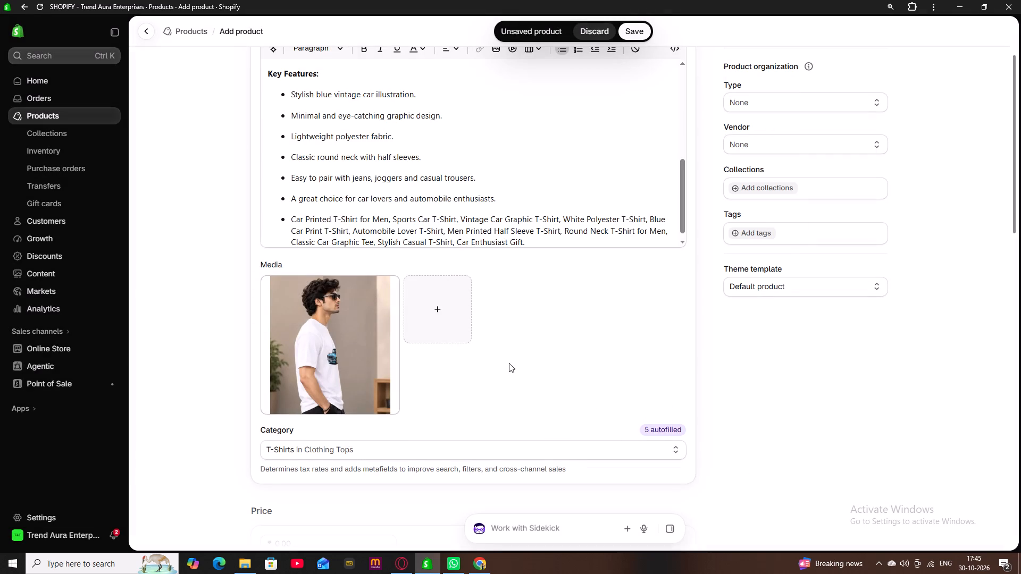
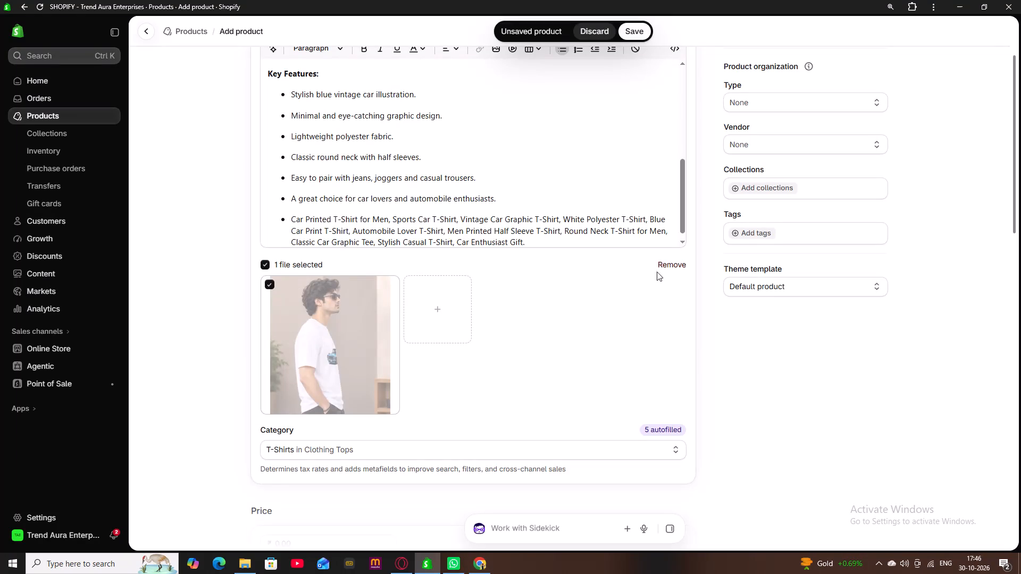
# Remove the one selected T-shirt image from the product's media.
pyautogui.click(677, 262)
# Upload blue car T-shirt mockup images 1299, 1300 and 1301 from the MOCK UPS folder to the product's media.
pyautogui.click(501, 322)
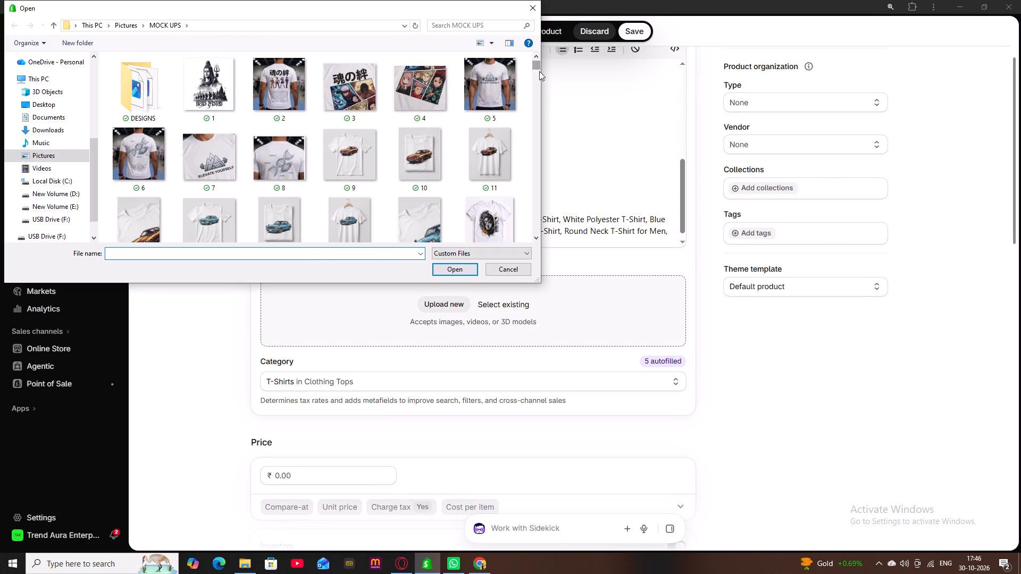
pyautogui.moveTo(533, 64); pyautogui.dragTo(526, 237)
pyautogui.scroll(2, 471, 205)
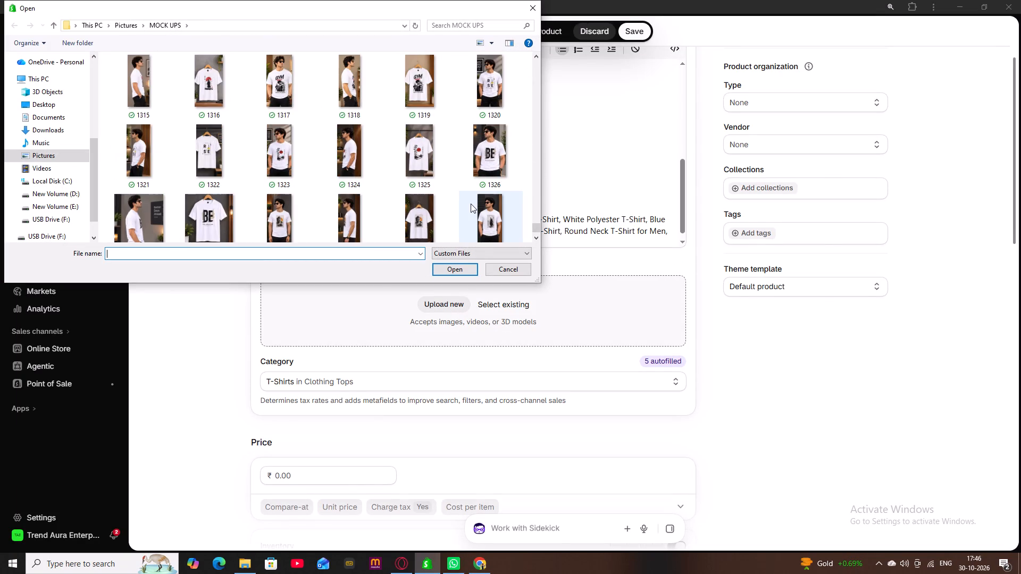
pyautogui.scroll(3, 462, 198)
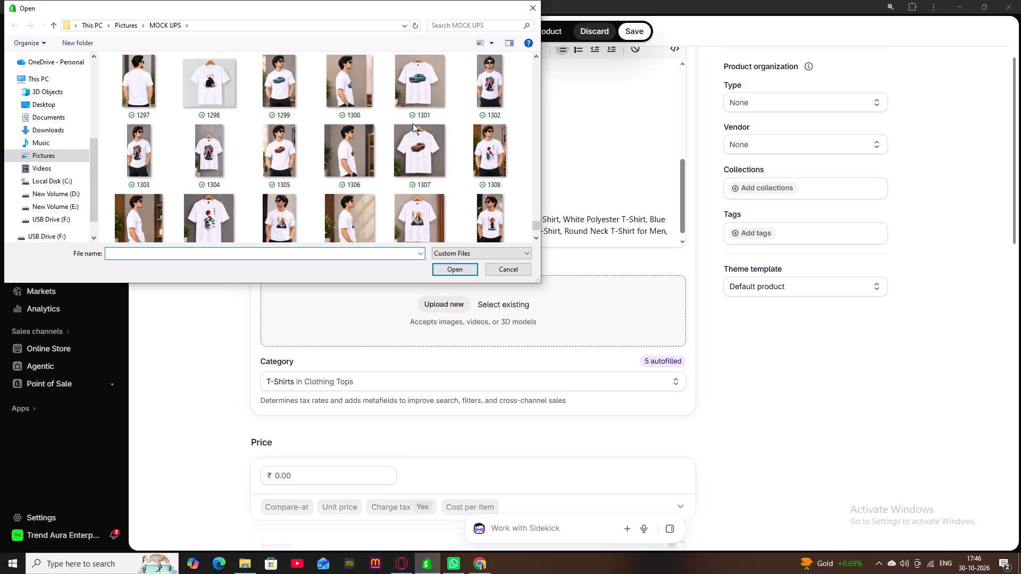
pyautogui.moveTo(444, 119); pyautogui.dragTo(280, 107)
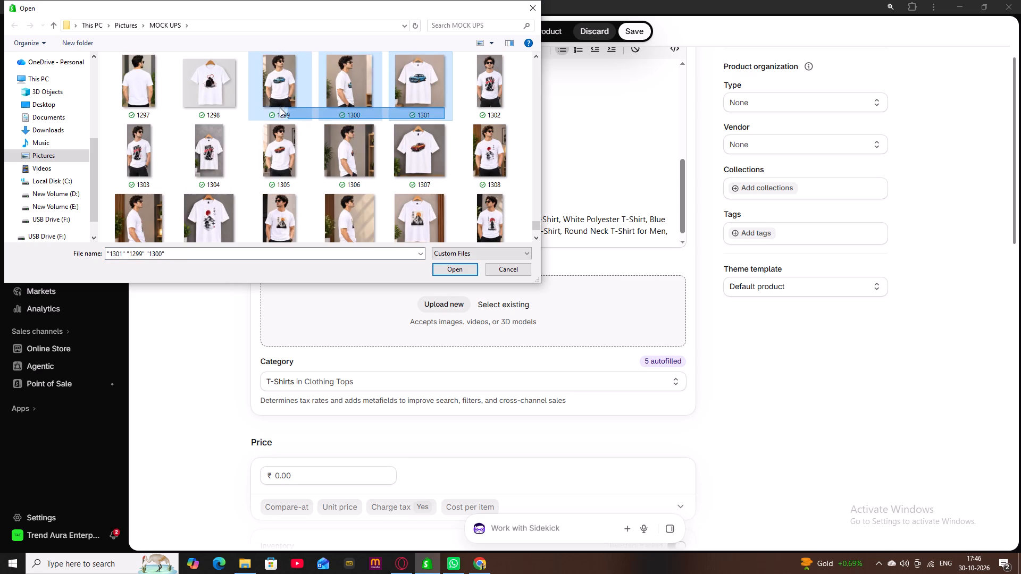
pyautogui.moveTo(280, 107); pyautogui.dragTo(271, 107)
pyautogui.click(453, 269)
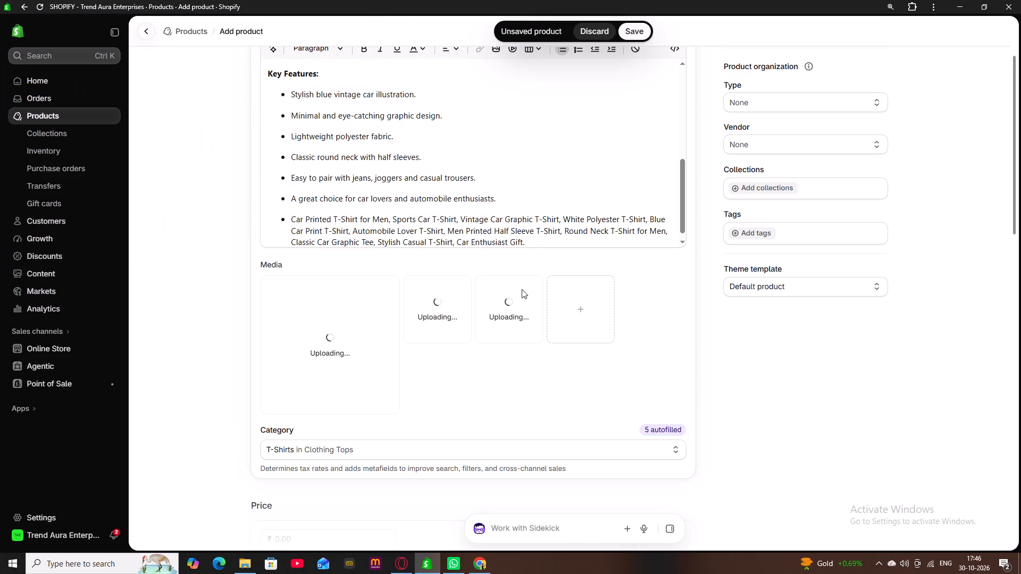
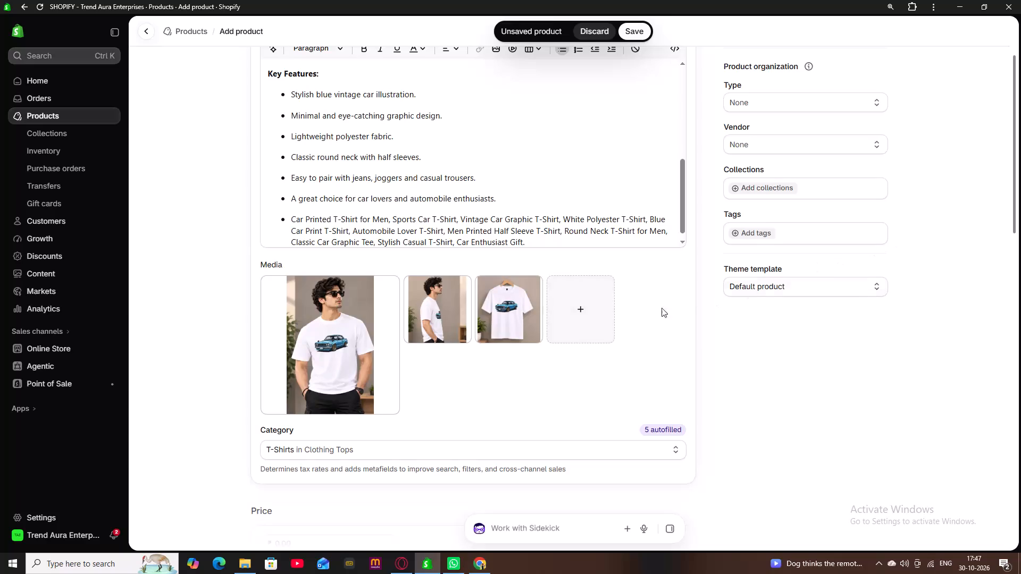
# Add the existing library image 35, the plain back view of the white T-shirt, to the product's media.
pyautogui.click(599, 312)
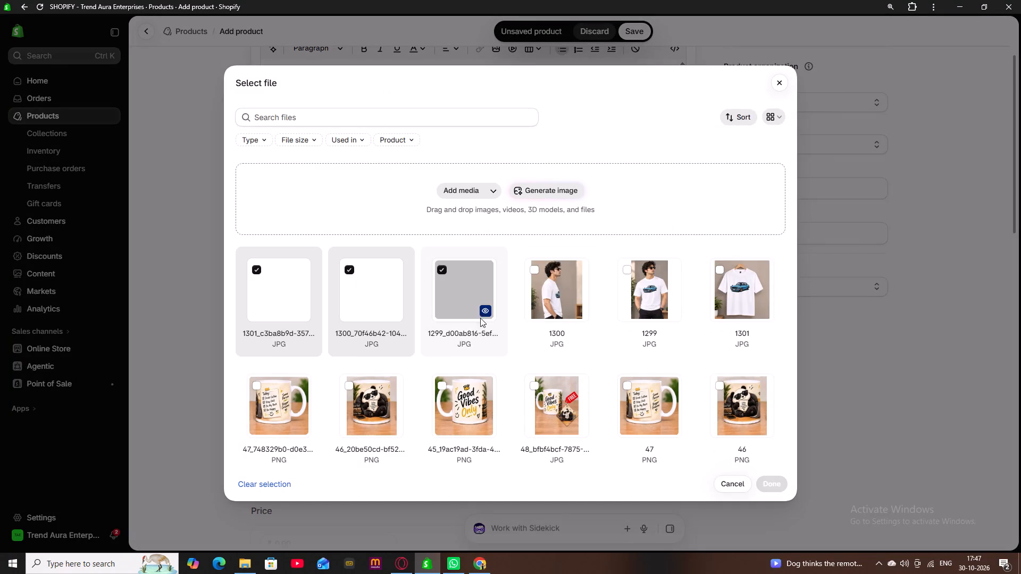
pyautogui.scroll(-3, 476, 327)
pyautogui.scroll(4, 480, 326)
pyautogui.scroll(-5, 511, 314)
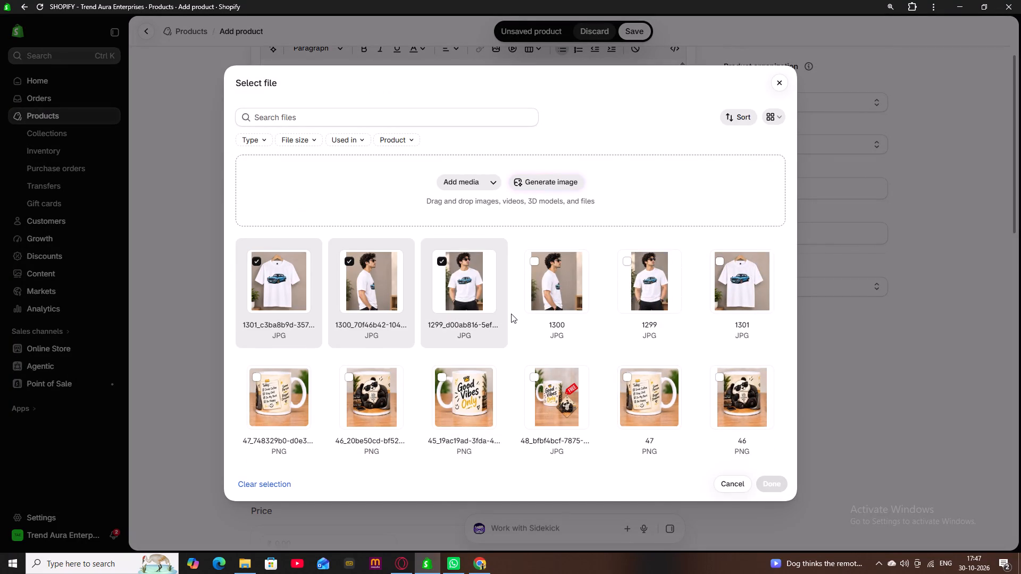
pyautogui.scroll(-20, 511, 314)
pyautogui.scroll(-9, 511, 314)
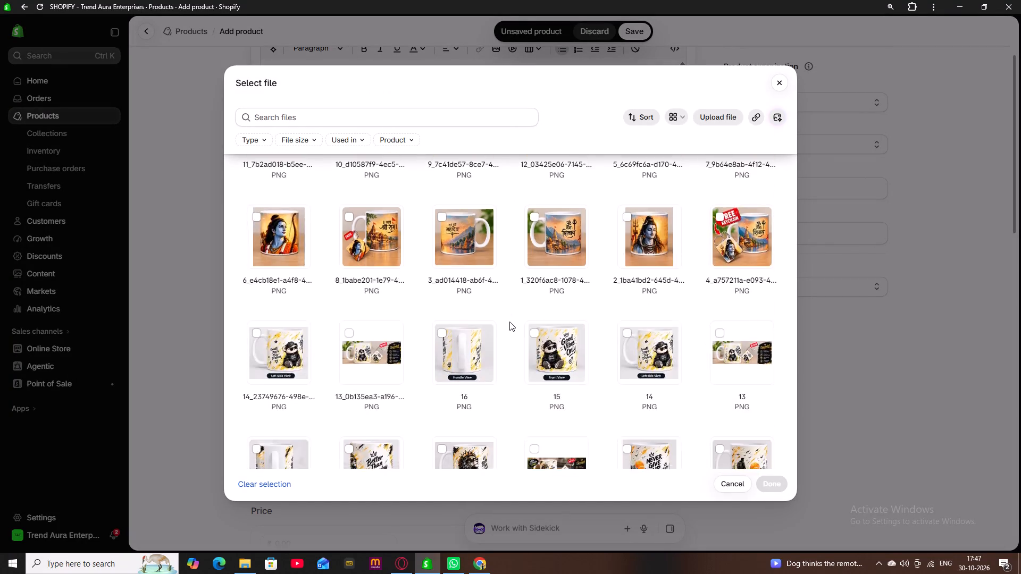
pyautogui.scroll(-16, 509, 322)
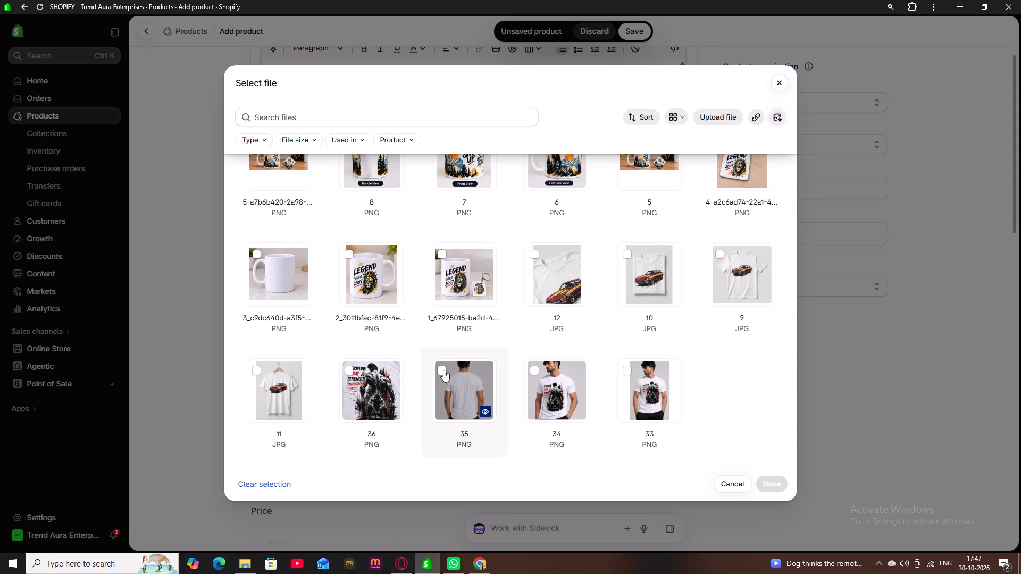
pyautogui.click(438, 370)
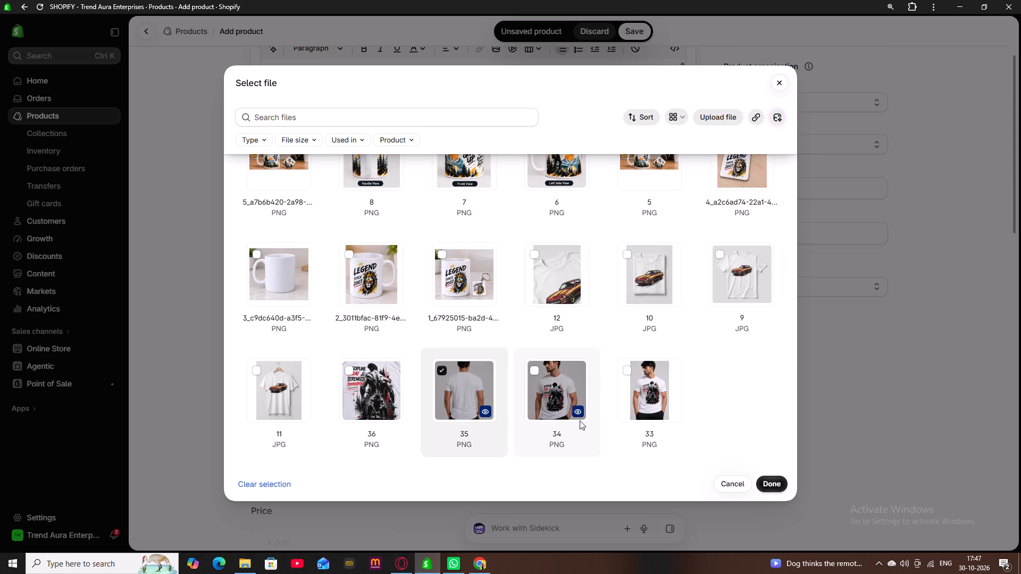
pyautogui.click(761, 484)
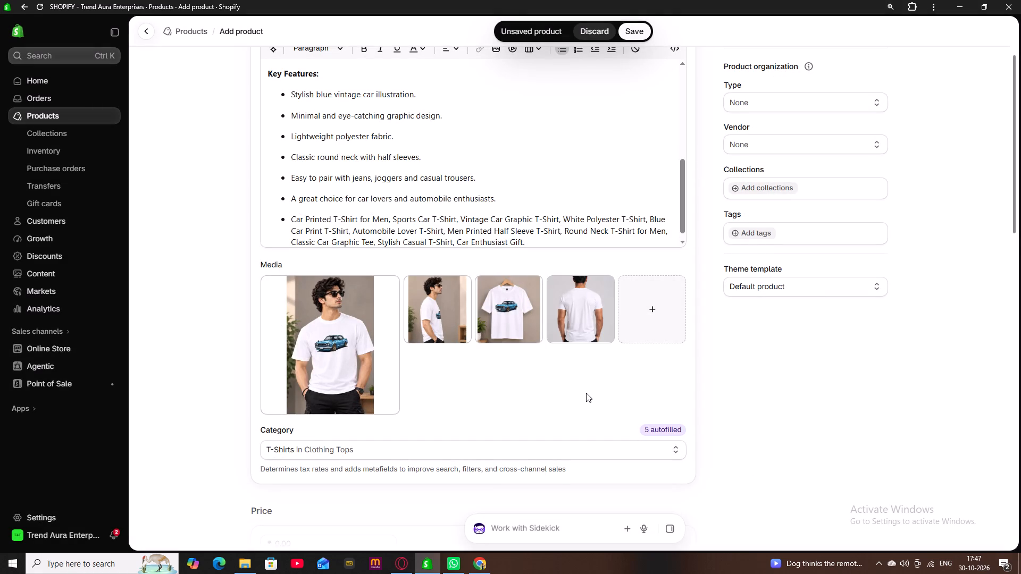
# Set the product type to TSHIRT and the vendor to Trend Aura Enerprises.
pyautogui.scroll(-2, 586, 393)
pyautogui.scroll(2, 757, 217)
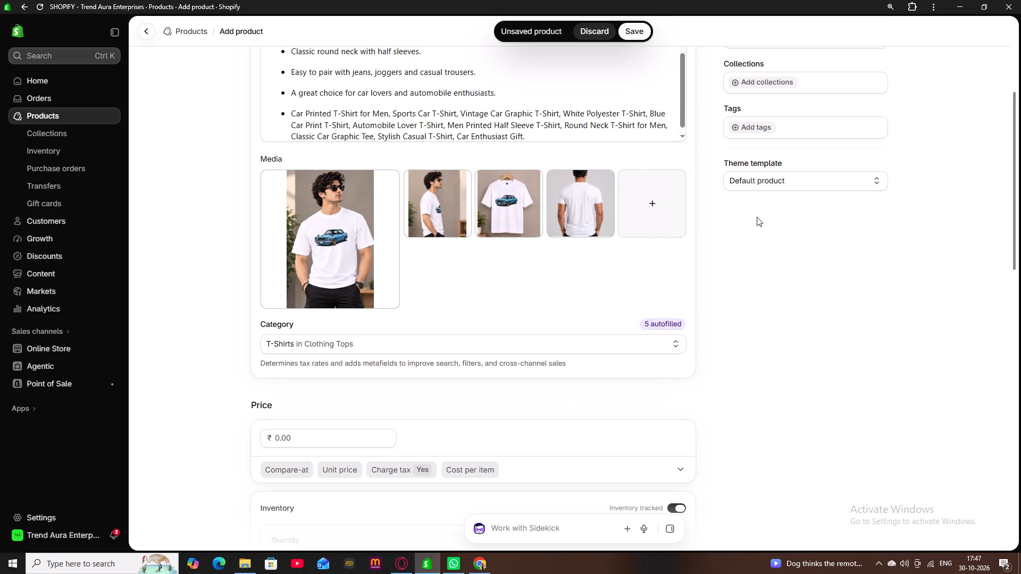
pyautogui.scroll(1, 757, 217)
pyautogui.click(775, 165)
pyautogui.click(771, 194)
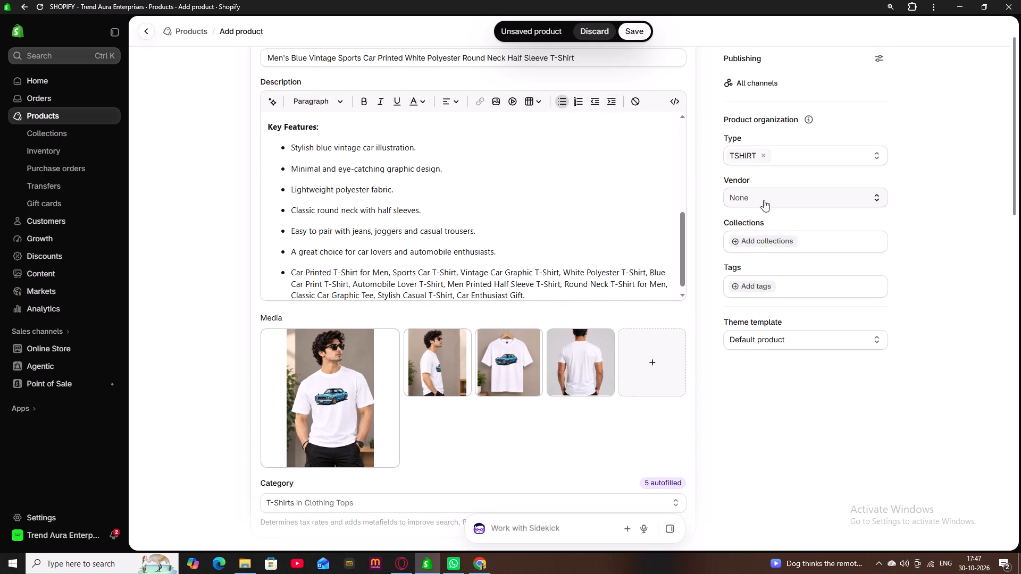
pyautogui.click(763, 205)
pyautogui.click(764, 225)
# Set the product's price to ₹120 and its inventory quantity to 100.
pyautogui.scroll(-7, 697, 316)
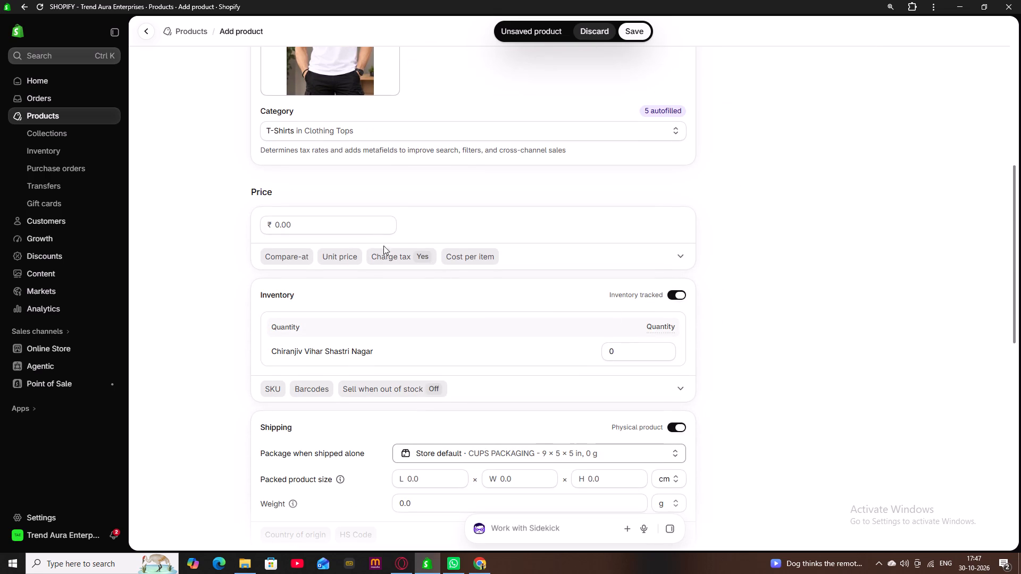
pyautogui.click(372, 224)
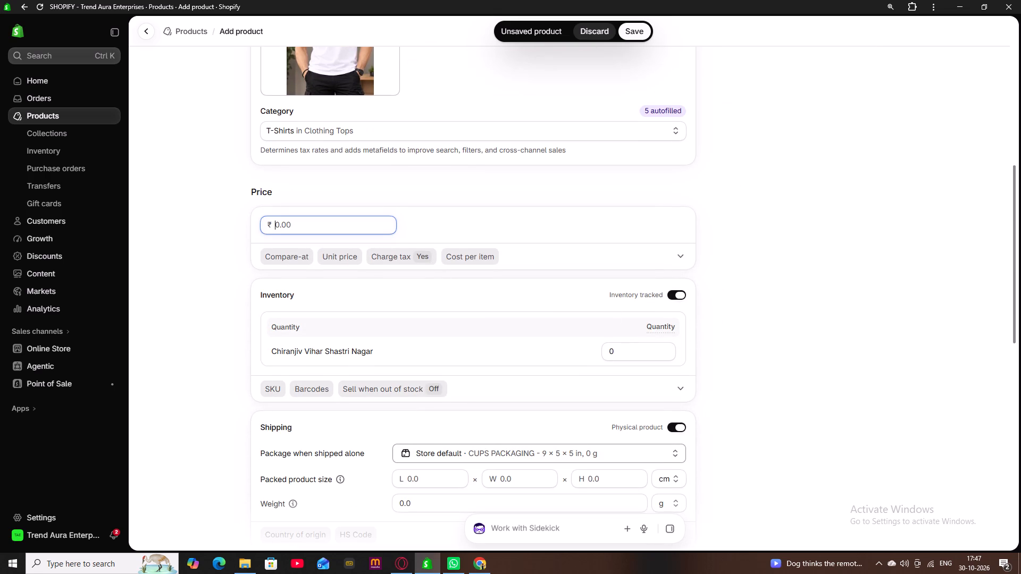
pyautogui.write('120')
pyautogui.click(620, 357)
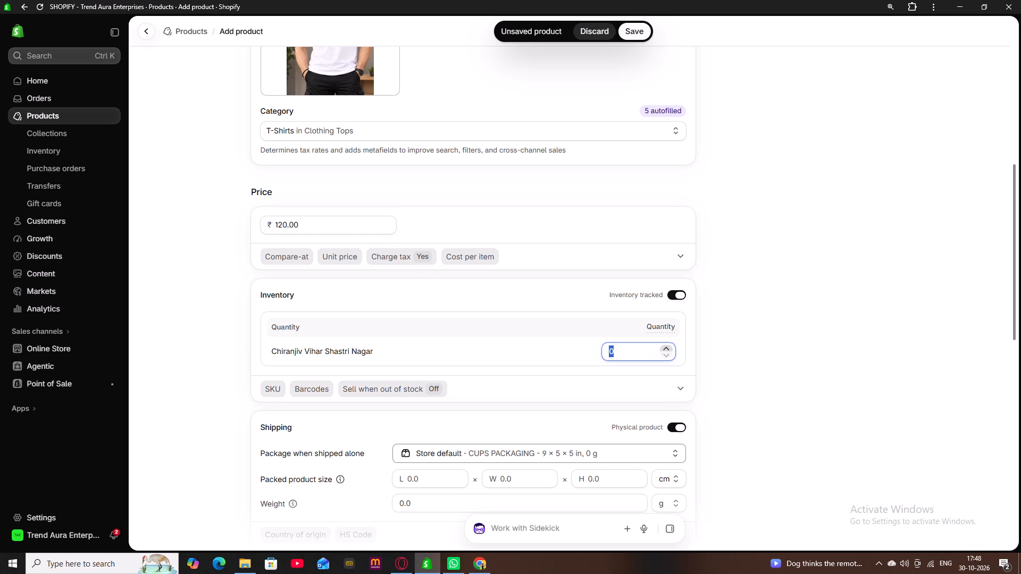
pyautogui.write('100')
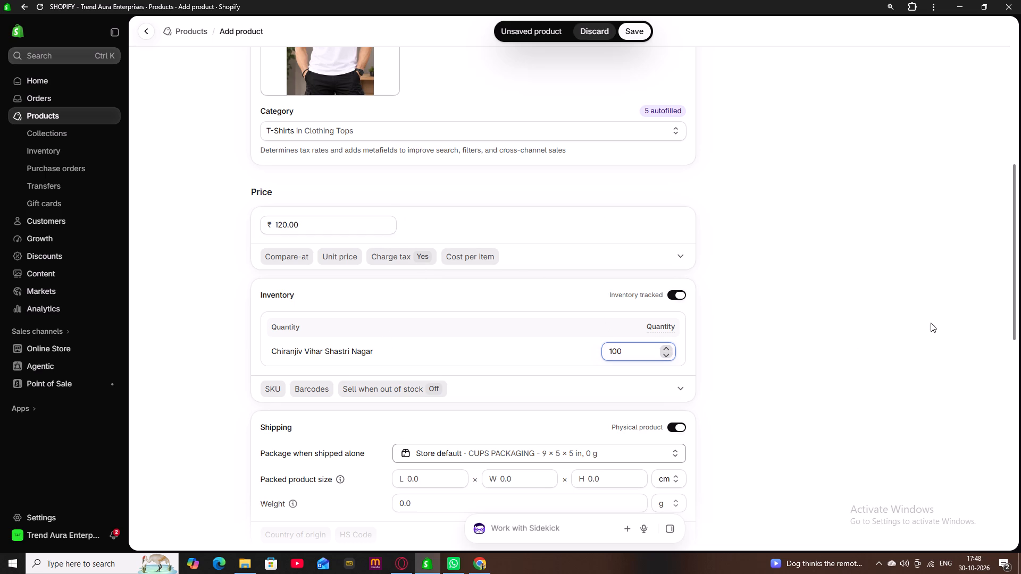
pyautogui.click(934, 319)
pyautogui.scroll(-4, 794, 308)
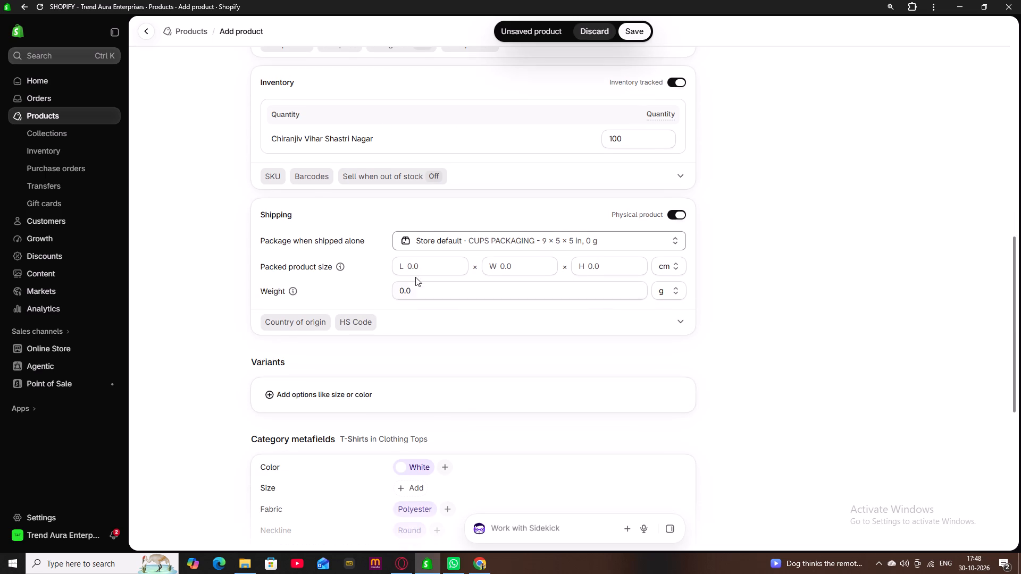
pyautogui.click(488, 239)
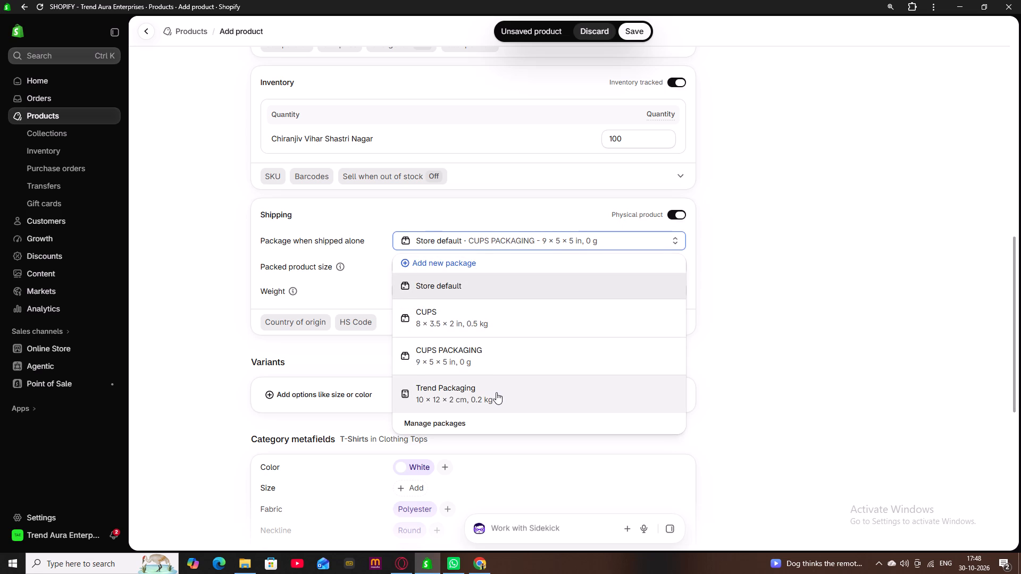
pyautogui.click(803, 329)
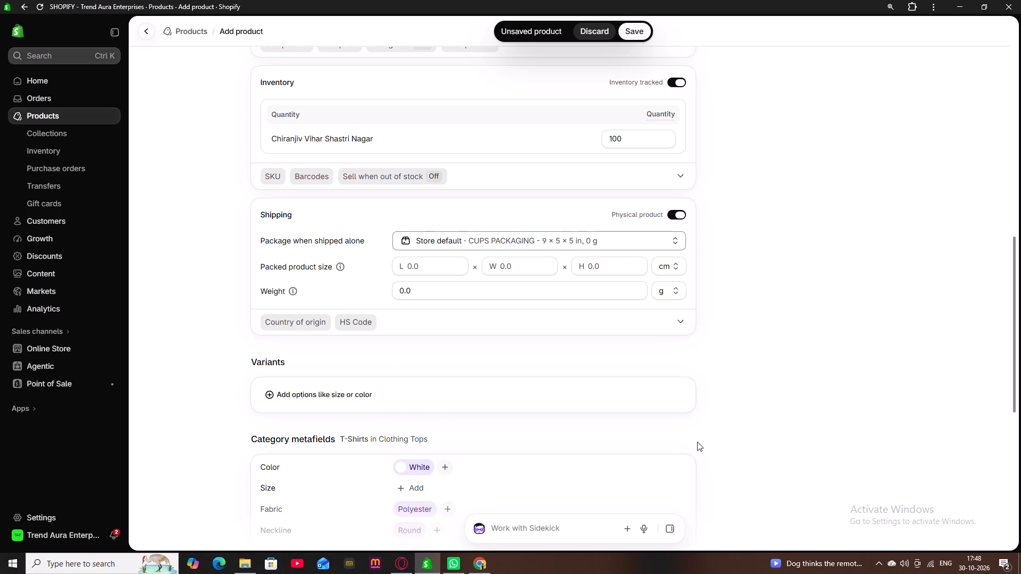
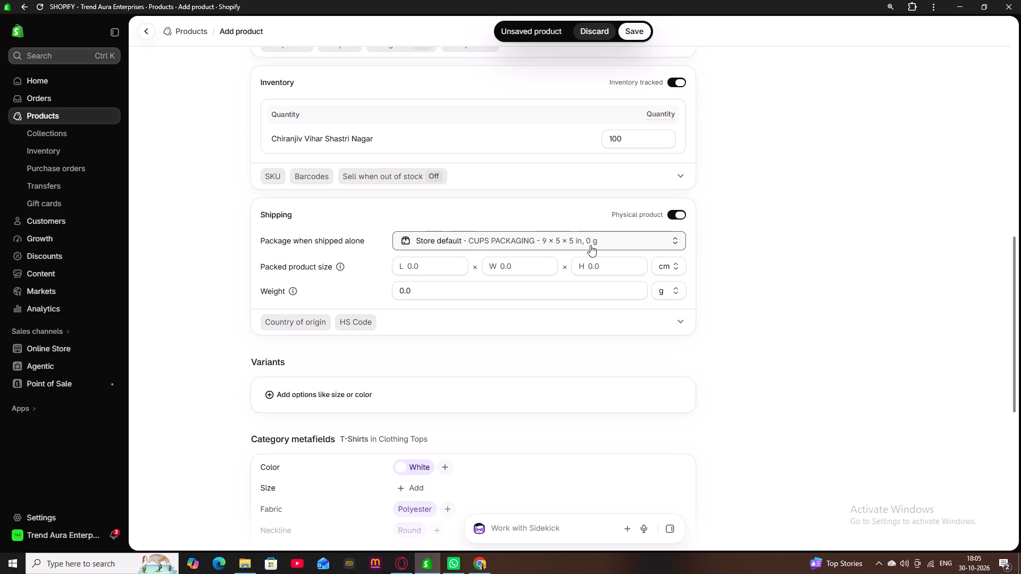
pyautogui.click(590, 245)
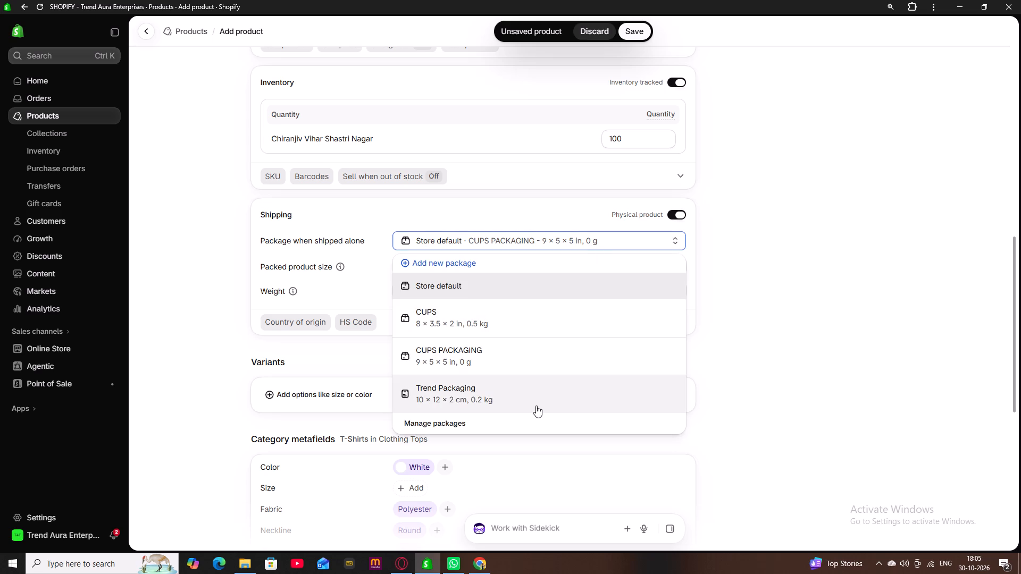
pyautogui.click(536, 406)
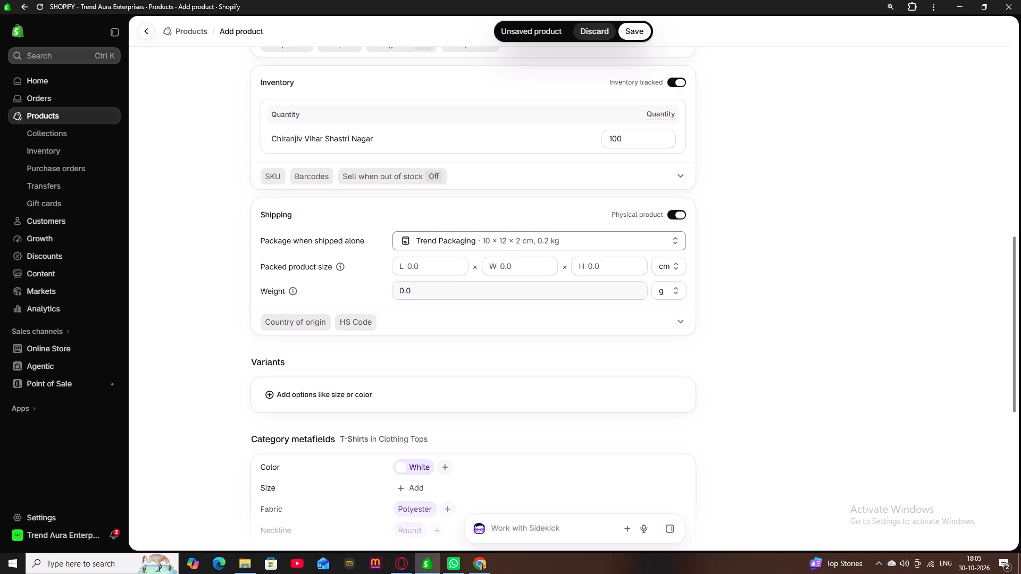
# Expand the extra shipping details and set the product's country/region of origin to India.
pyautogui.scroll(-1, 731, 347)
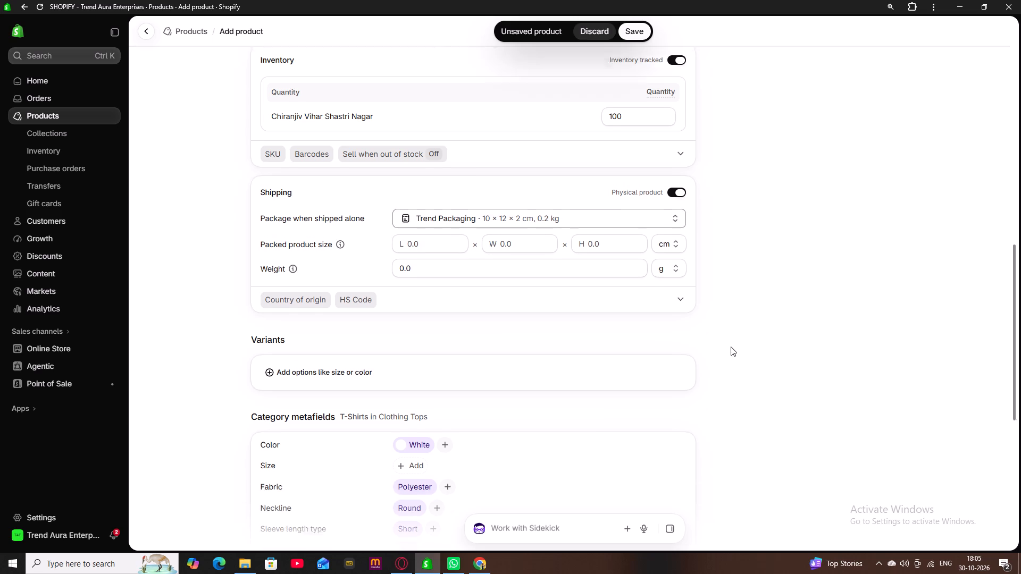
pyautogui.scroll(-7, 731, 347)
pyautogui.scroll(1, 719, 353)
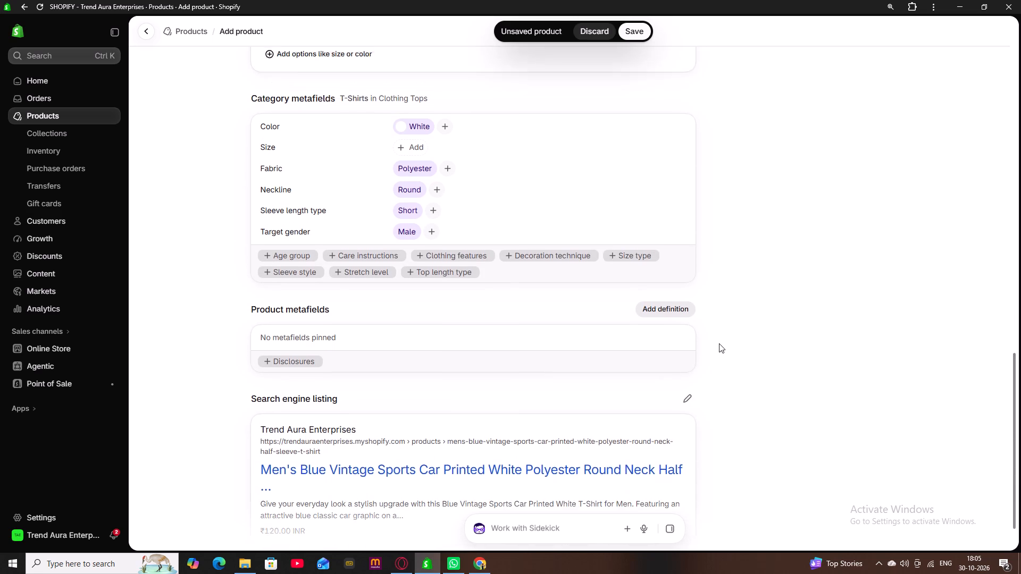
pyautogui.scroll(7, 719, 343)
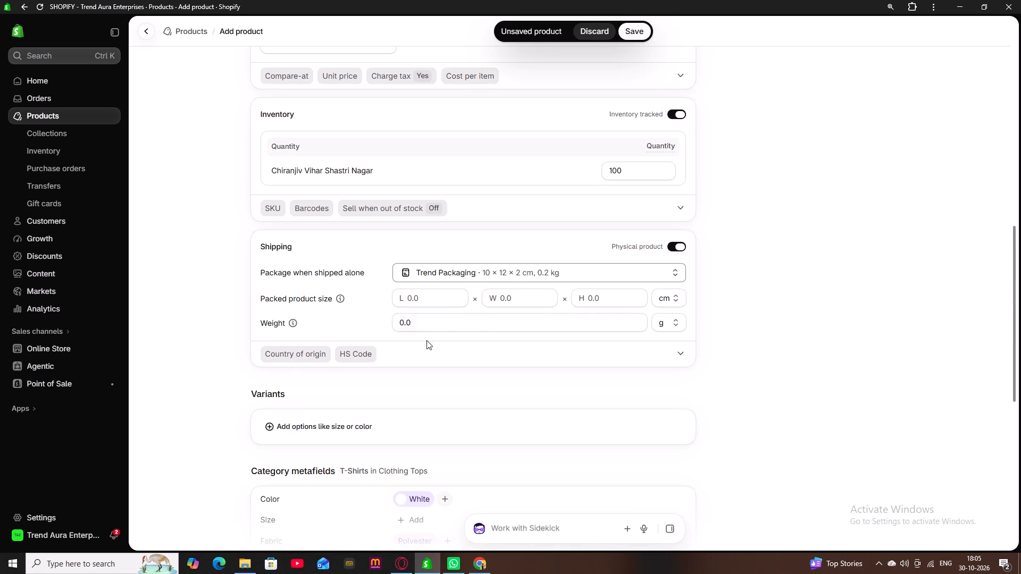
pyautogui.click(362, 354)
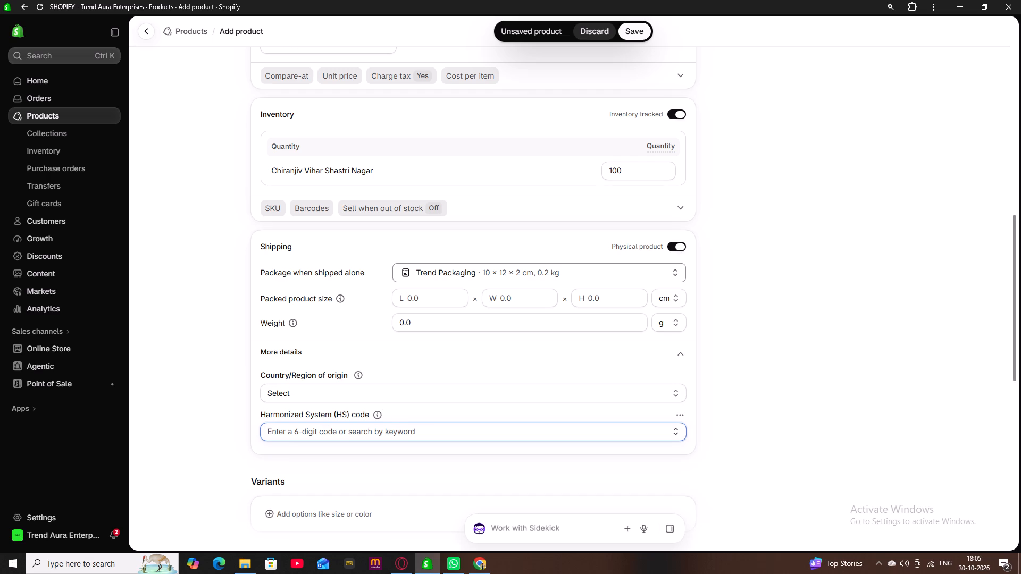
pyautogui.click(417, 394)
pyautogui.scroll(1, 449, 265)
pyautogui.scroll(-9, 449, 269)
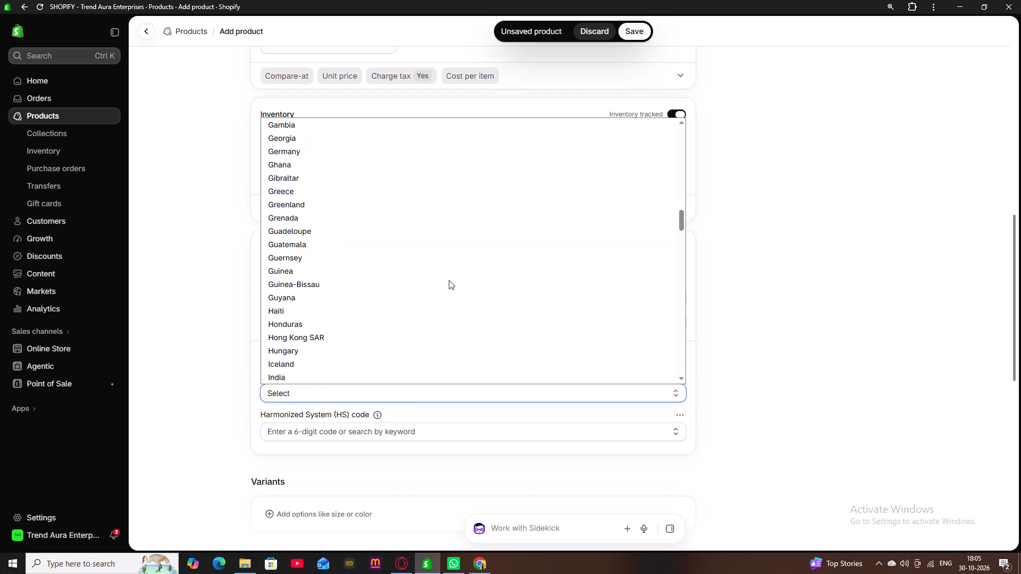
pyautogui.scroll(-13, 449, 280)
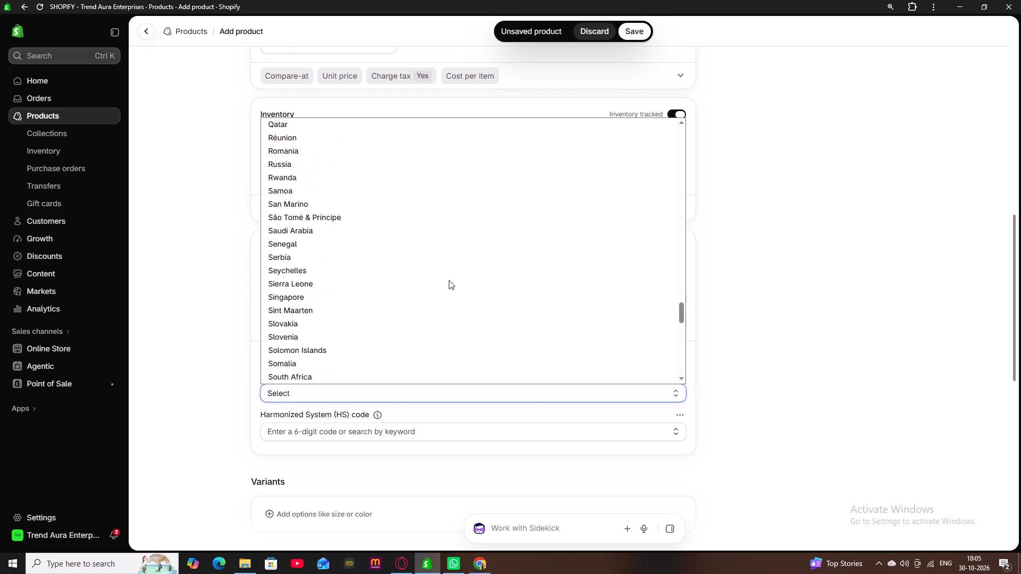
pyautogui.scroll(-10, 449, 280)
pyautogui.scroll(2, 449, 280)
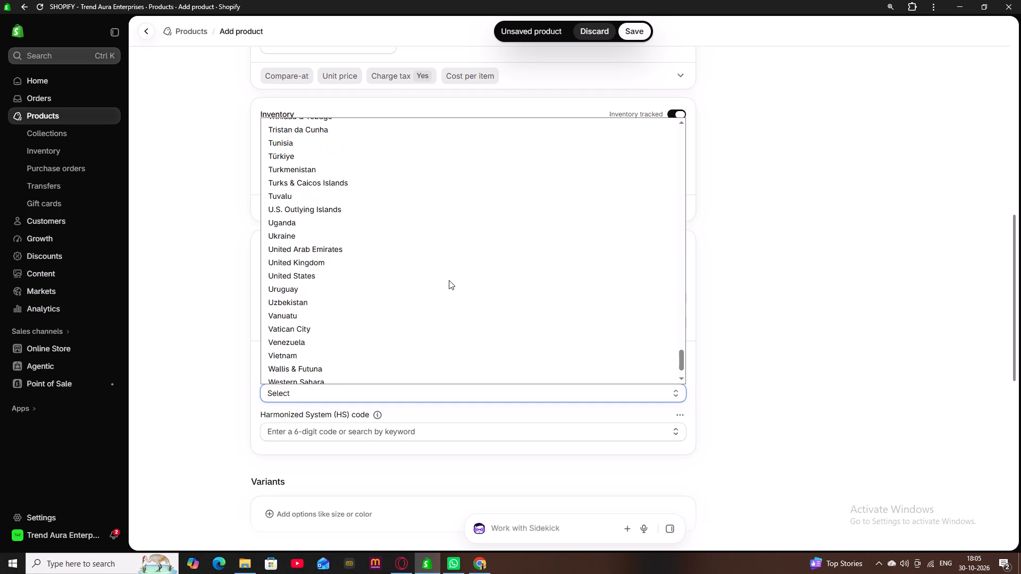
pyautogui.scroll(9, 449, 280)
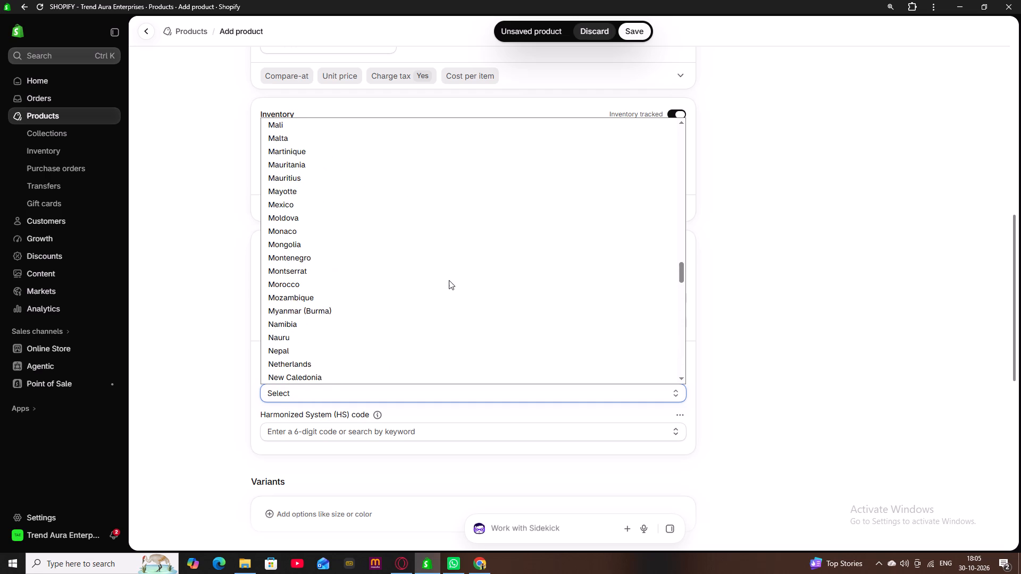
pyautogui.scroll(1, 449, 280)
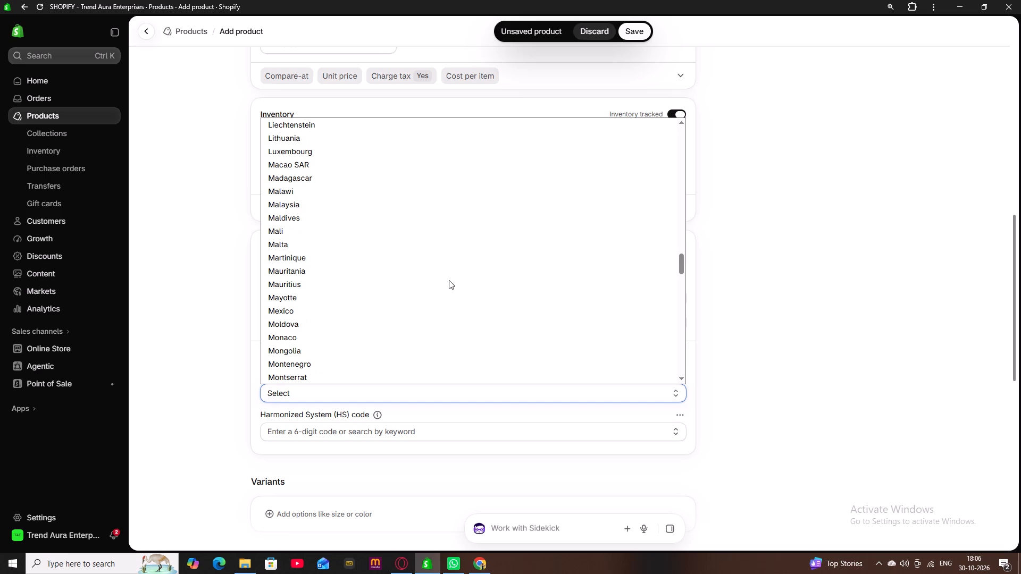
pyautogui.scroll(1, 449, 280)
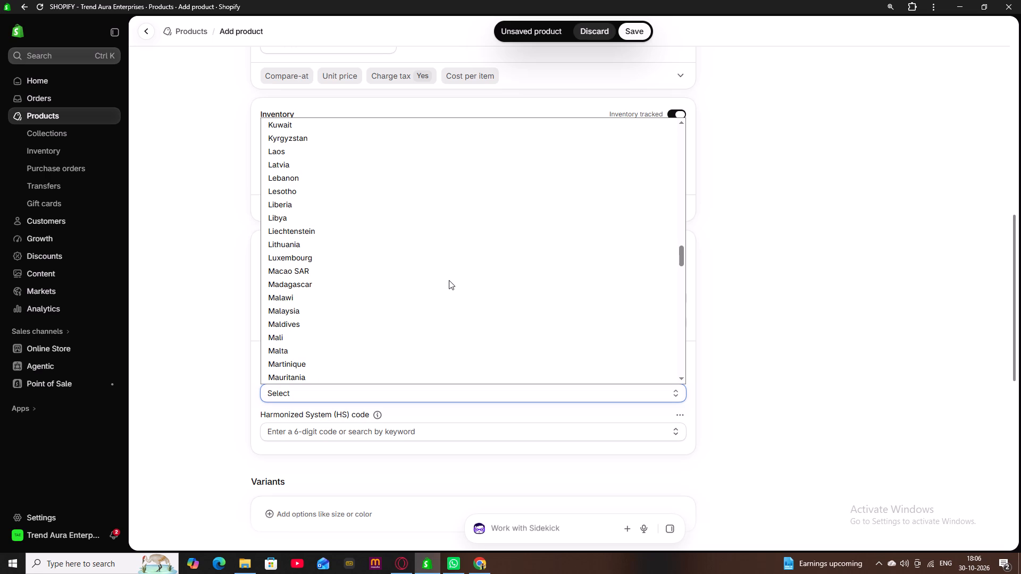
pyautogui.scroll(2, 447, 280)
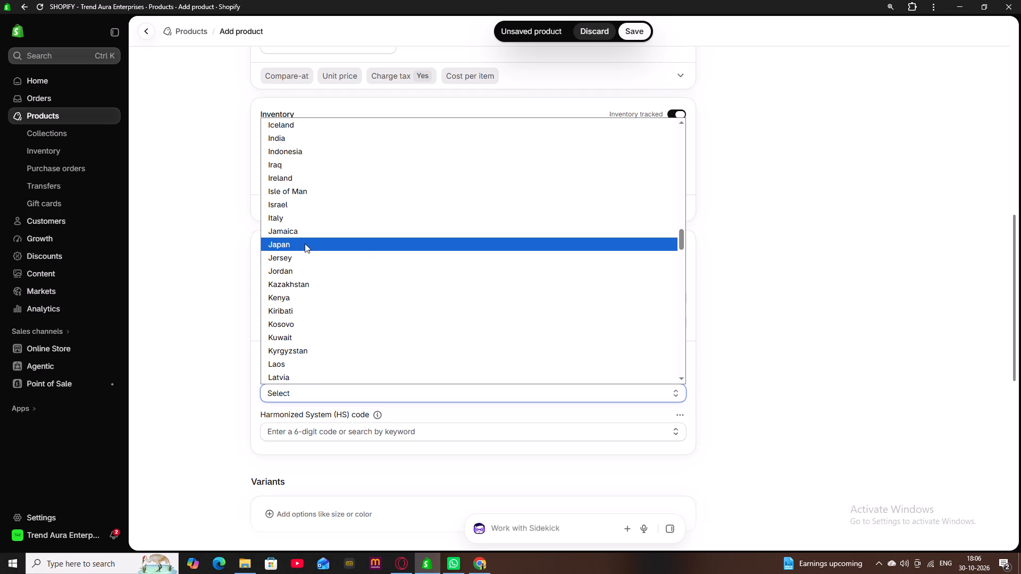
pyautogui.click(304, 144)
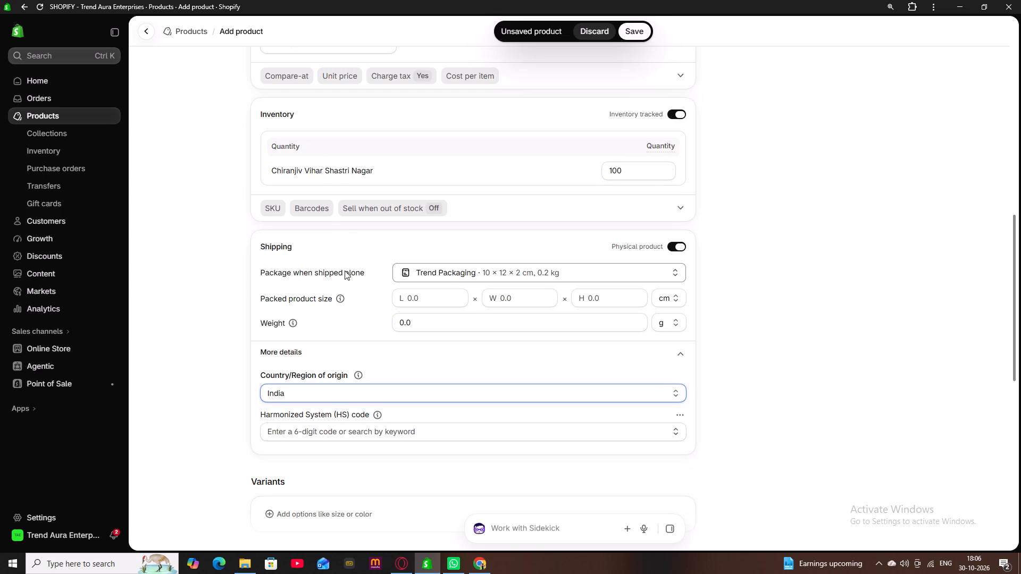
# Set the packed product size to length 10, width 12 and height 2 cm.
pyautogui.click(445, 296)
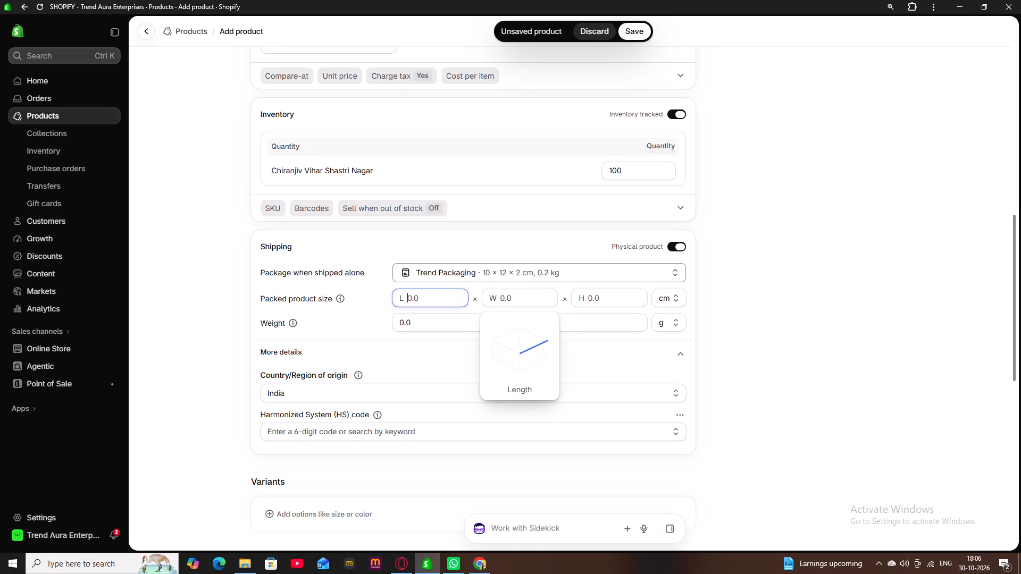
pyautogui.write('100')
pyautogui.press('BackSpace')
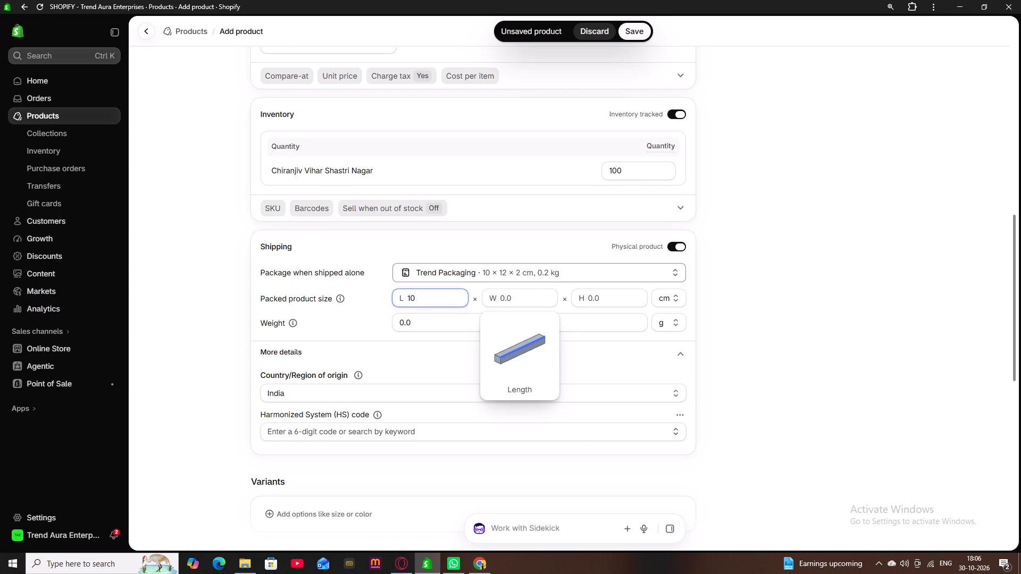
pyautogui.click(531, 294)
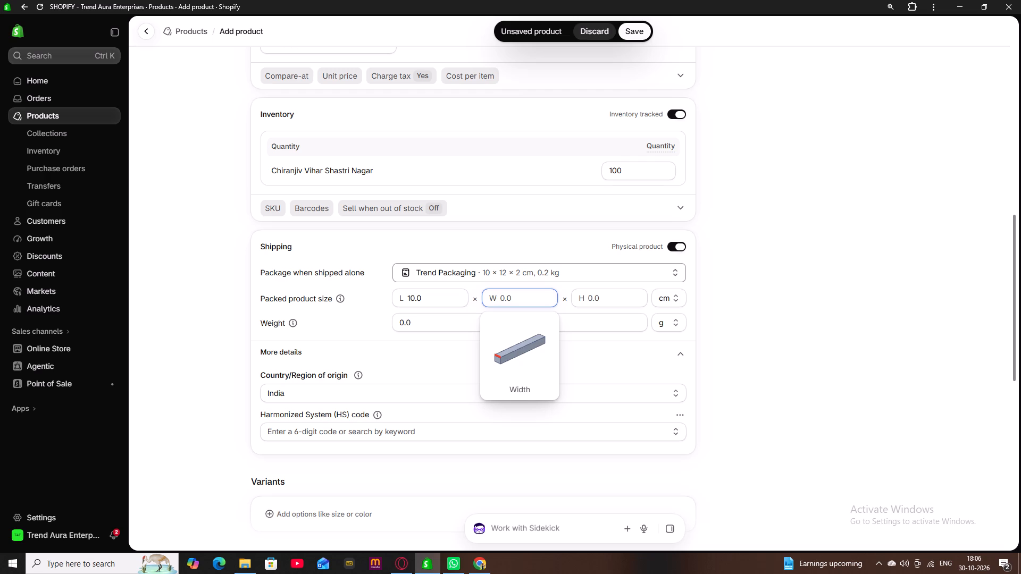
pyautogui.write('12')
pyautogui.click(599, 298)
pyautogui.press('2')
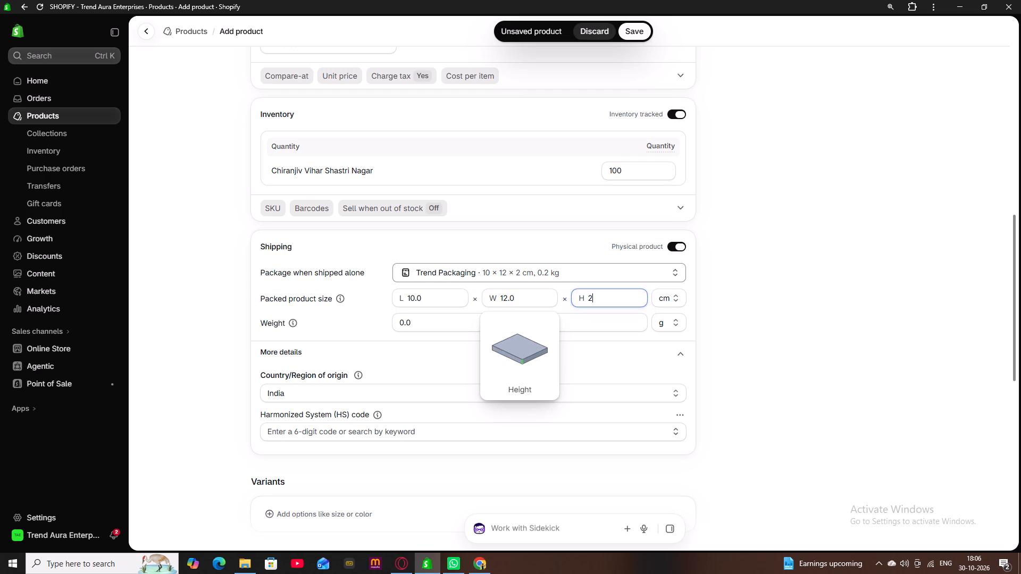
# Clear the default value from the product's weight field in the shipping details.
pyautogui.click(584, 330)
pyautogui.write('15')
pyautogui.press('BackSpace')
pyautogui.press('BackSpace')
pyautogui.press('BackSpace')
pyautogui.press('BackSpace')
pyautogui.press('BackSpace')
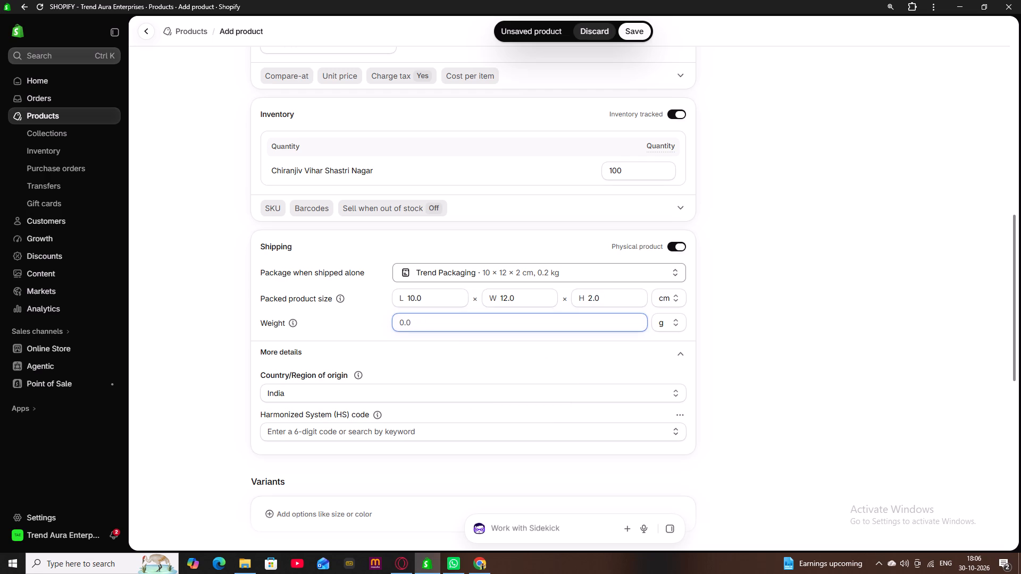
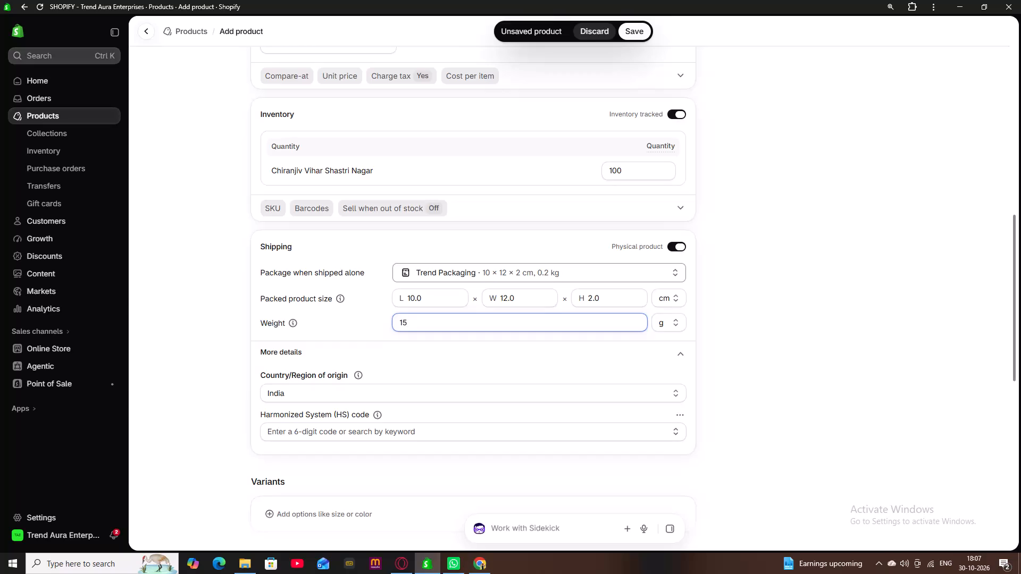
# Set the product's shipping weight to 150 g.
pyautogui.press('0')
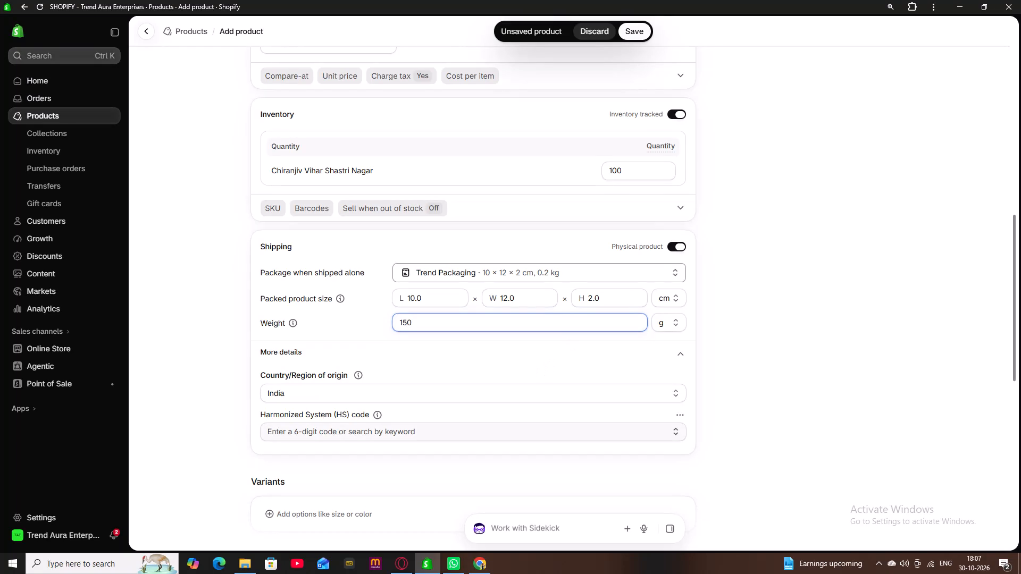
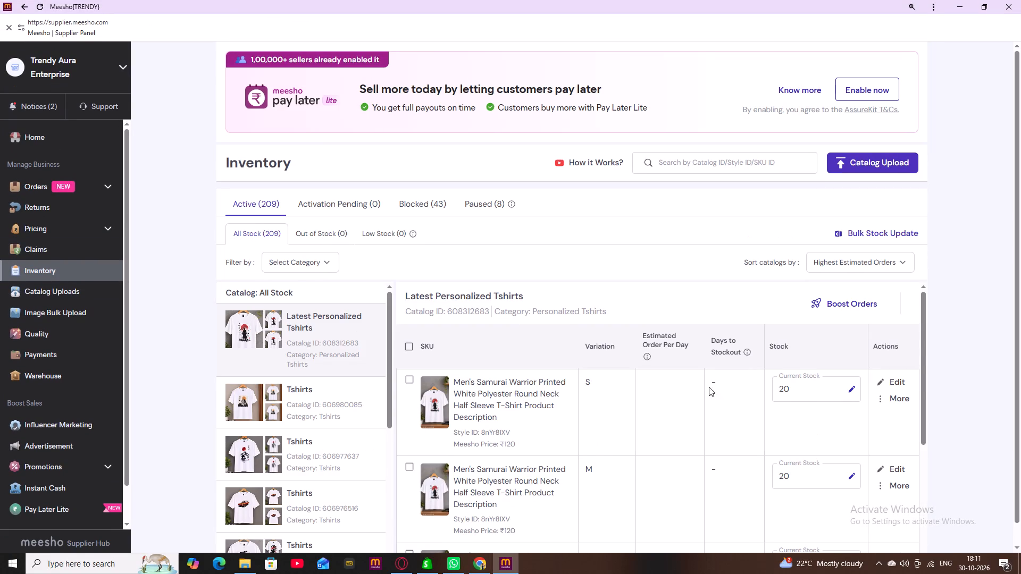
pyautogui.click(893, 382)
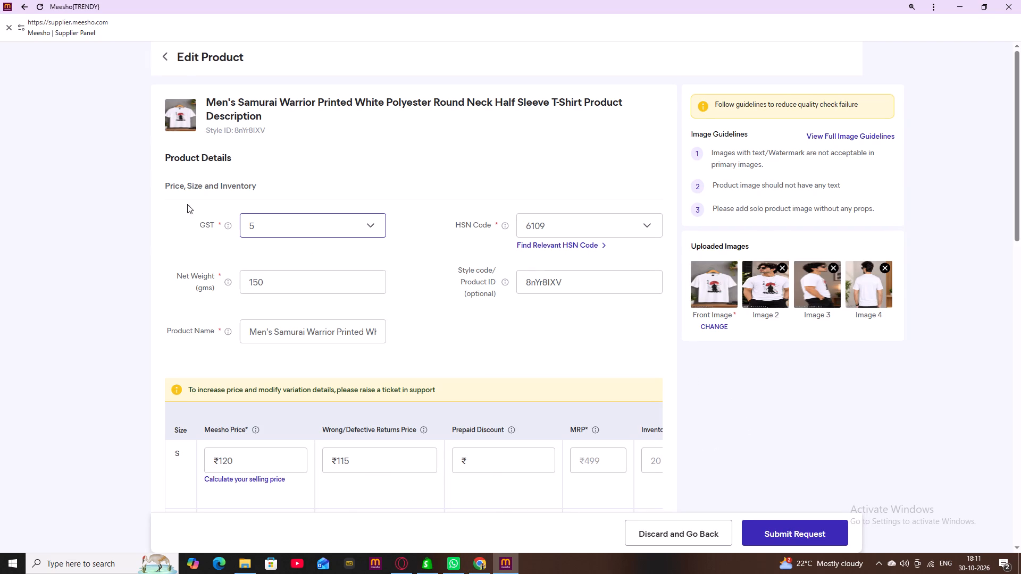
pyautogui.click(166, 58)
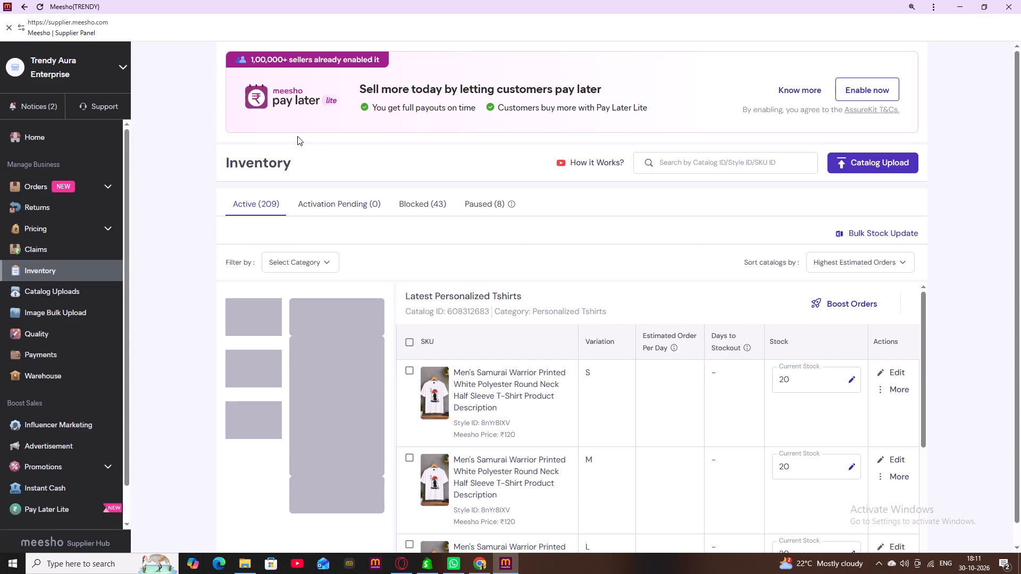
pyautogui.scroll(-5, 333, 397)
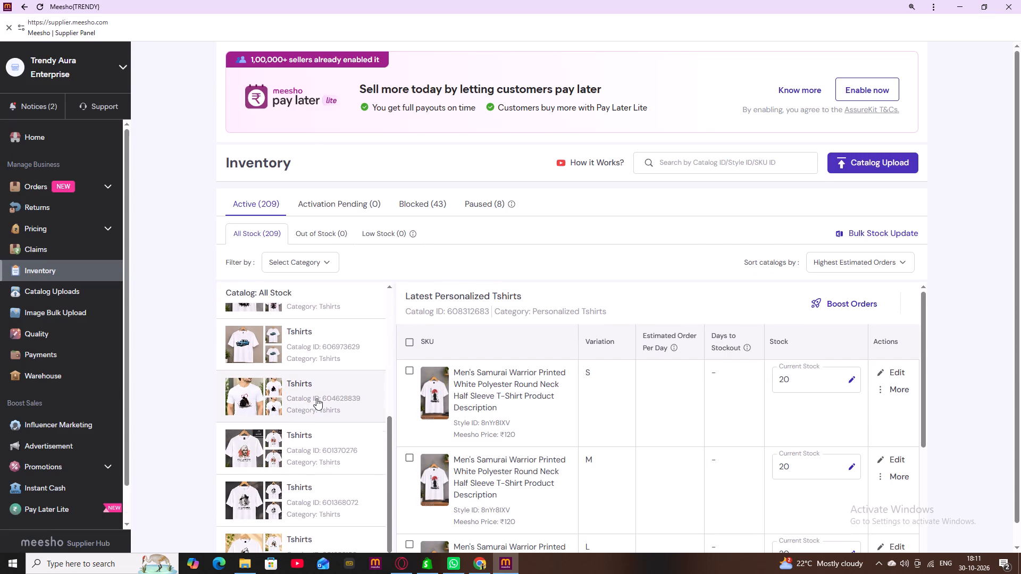
pyautogui.click(289, 450)
pyautogui.click(887, 372)
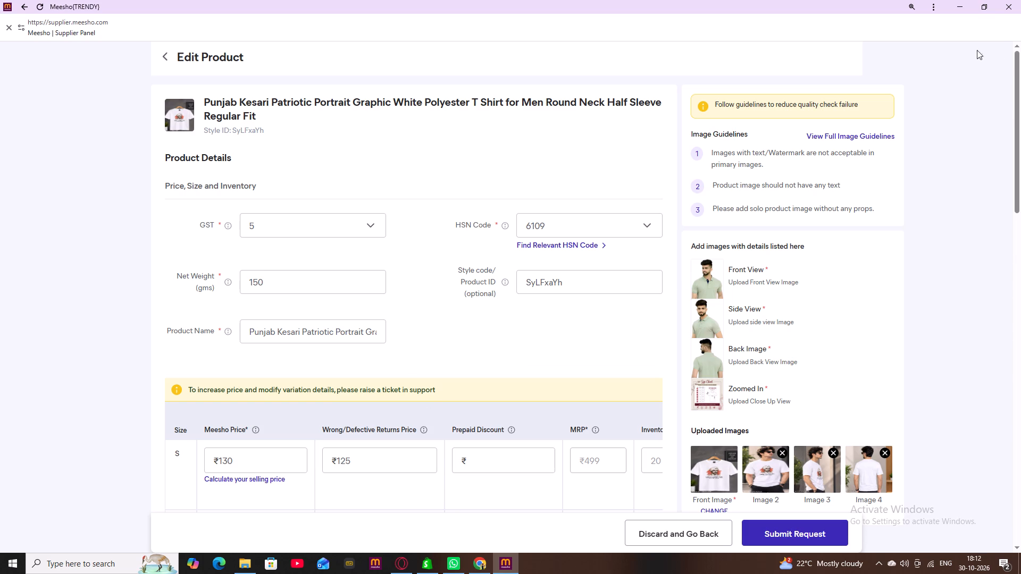
pyautogui.click(1019, 0)
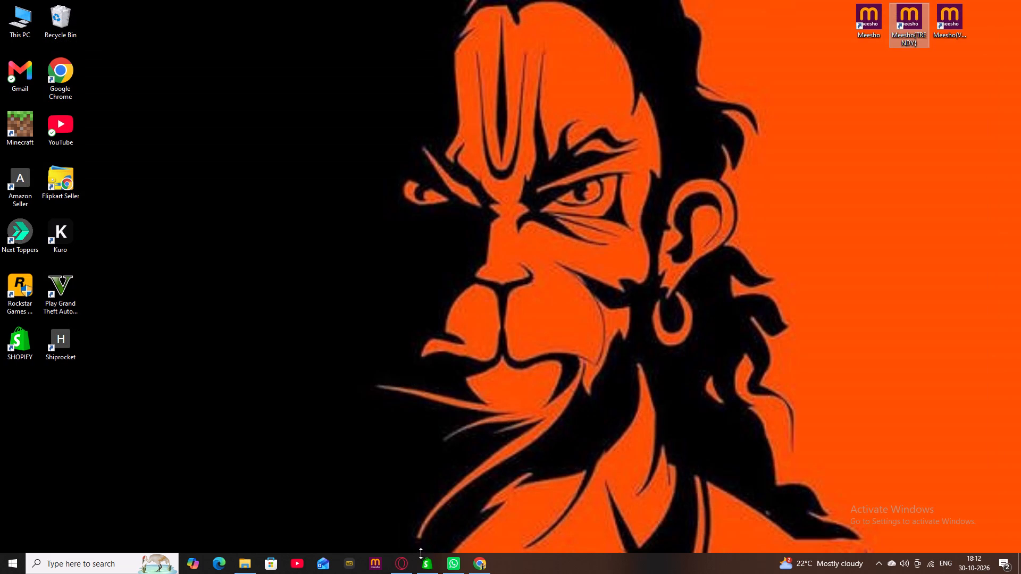
# Return to the unsaved Shopify product and set its Harmonized System code to 6109.90, T-shirts of other textile materials.
pyautogui.click(426, 560)
pyautogui.click(362, 430)
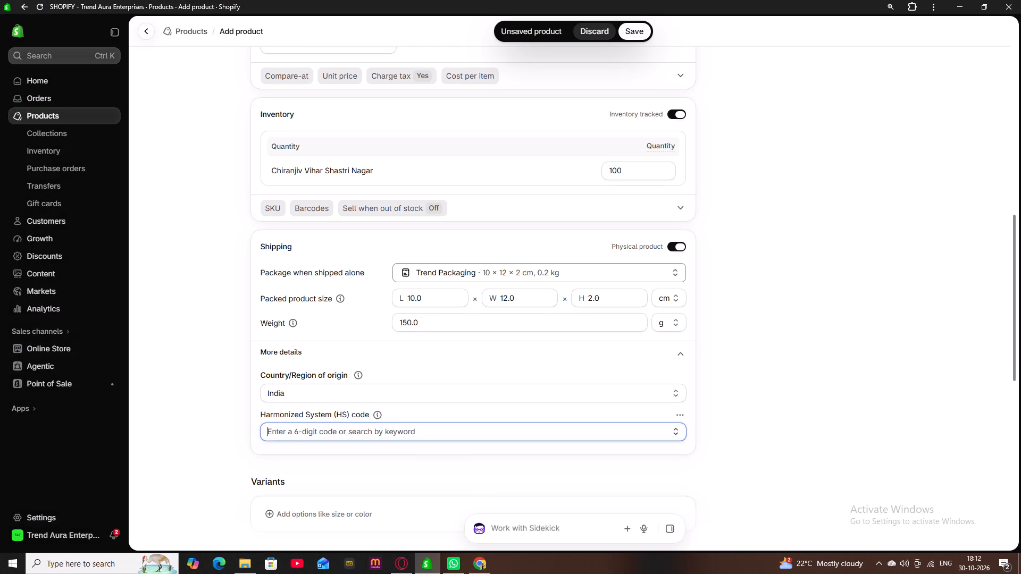
pyautogui.write('610')
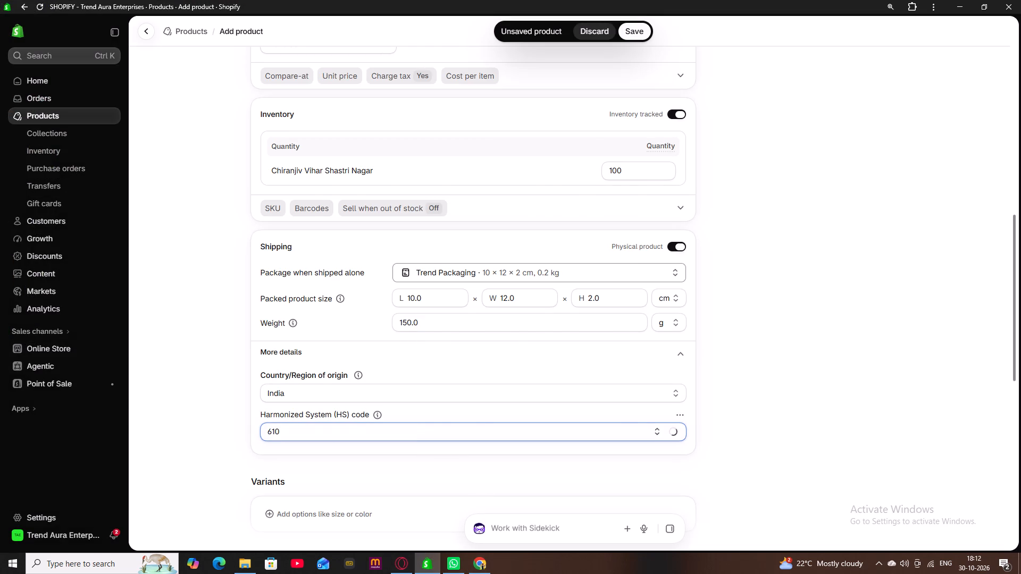
pyautogui.press('9')
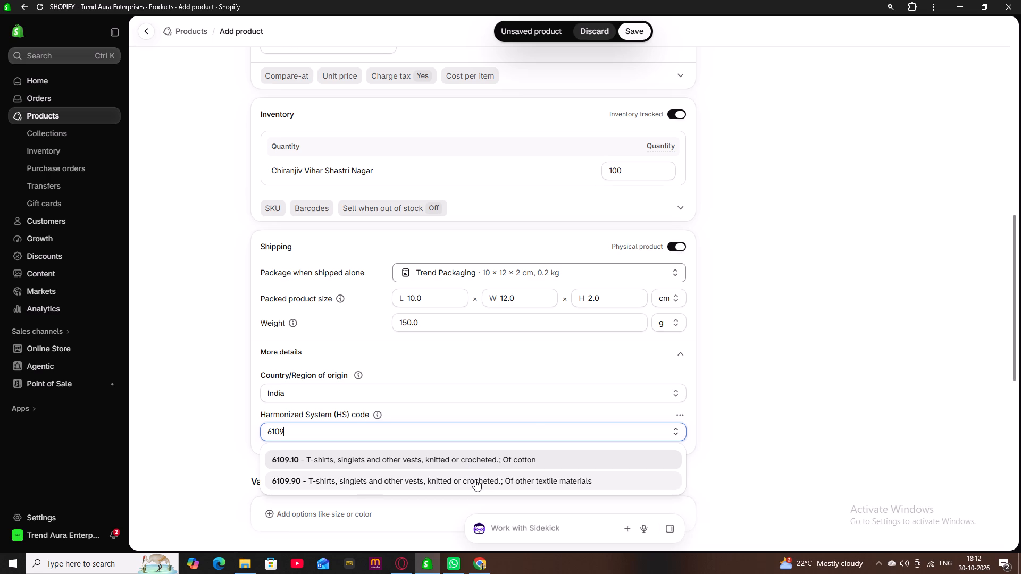
pyautogui.click(475, 479)
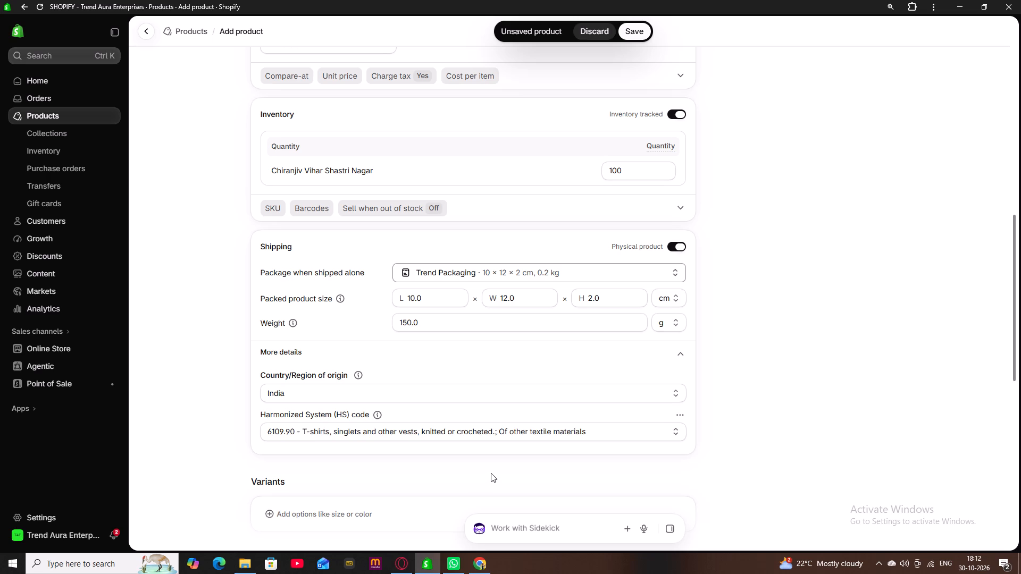
pyautogui.click(596, 434)
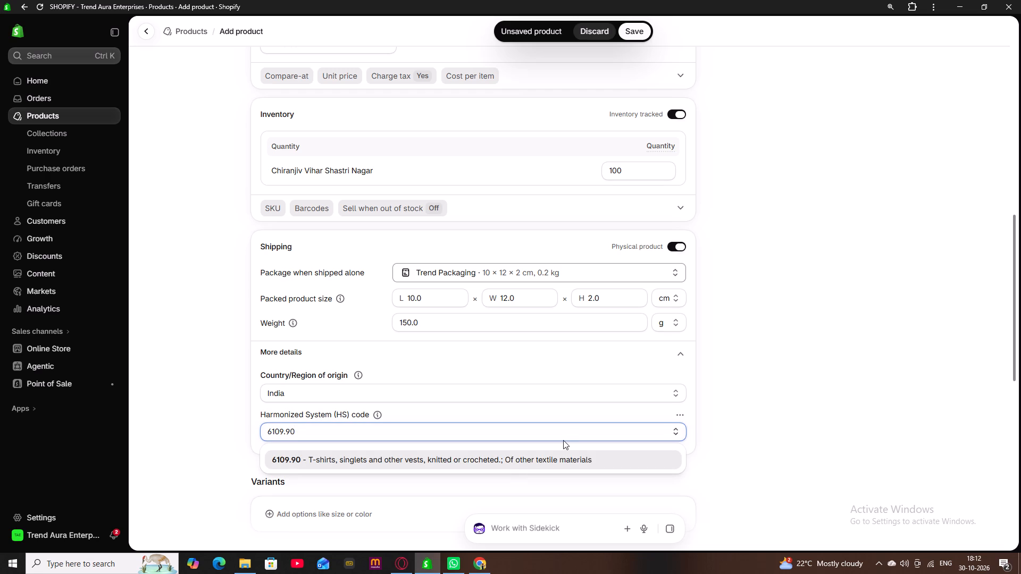
pyautogui.press('BackSpace')
pyautogui.press('BackSpace')
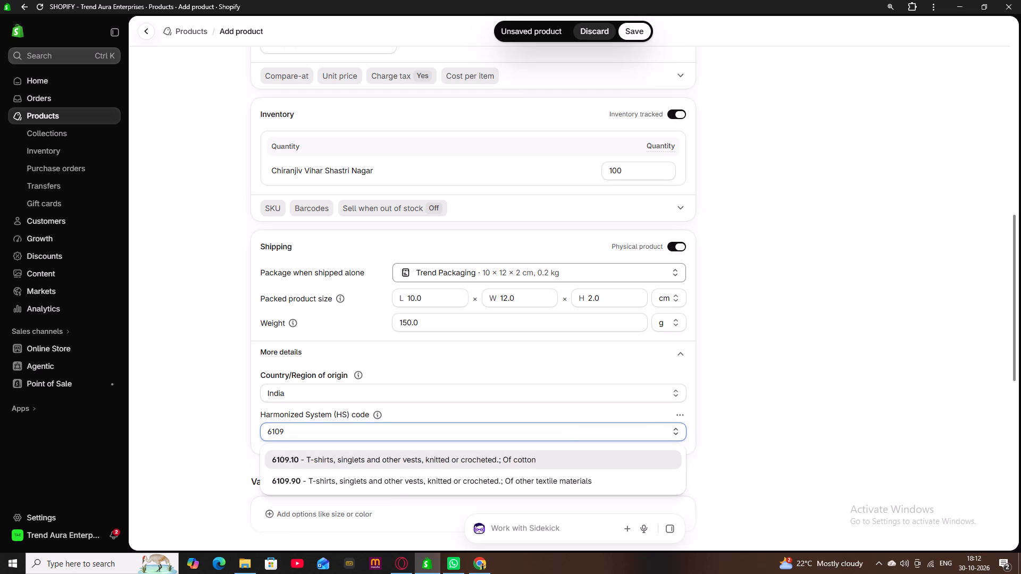
pyautogui.click(473, 479)
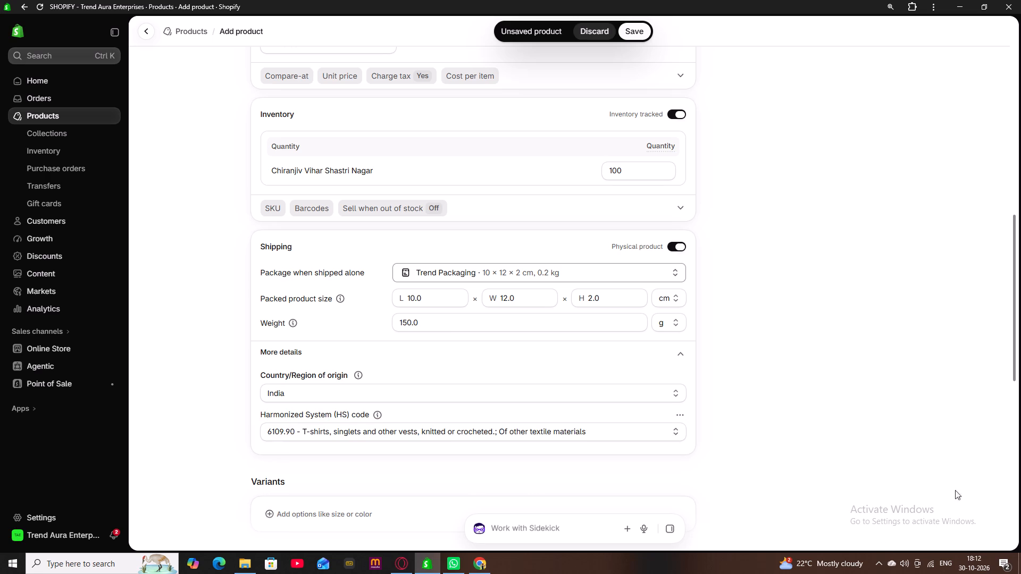
# Add the sizes S, M, L, XL and 2XL to the product's Size category metafield.
pyautogui.scroll(-3, 832, 378)
pyautogui.scroll(-3, 752, 386)
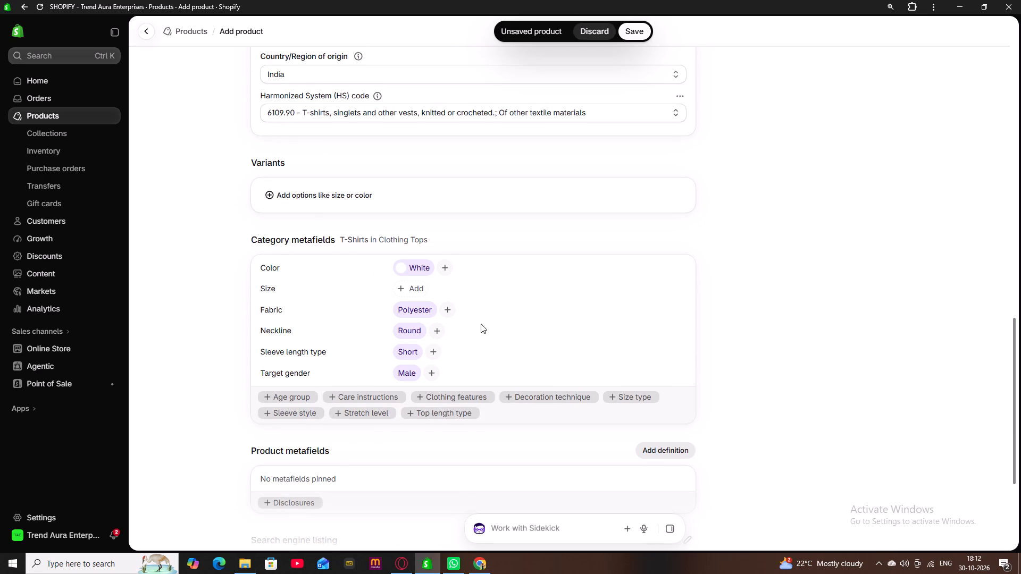
pyautogui.click(401, 286)
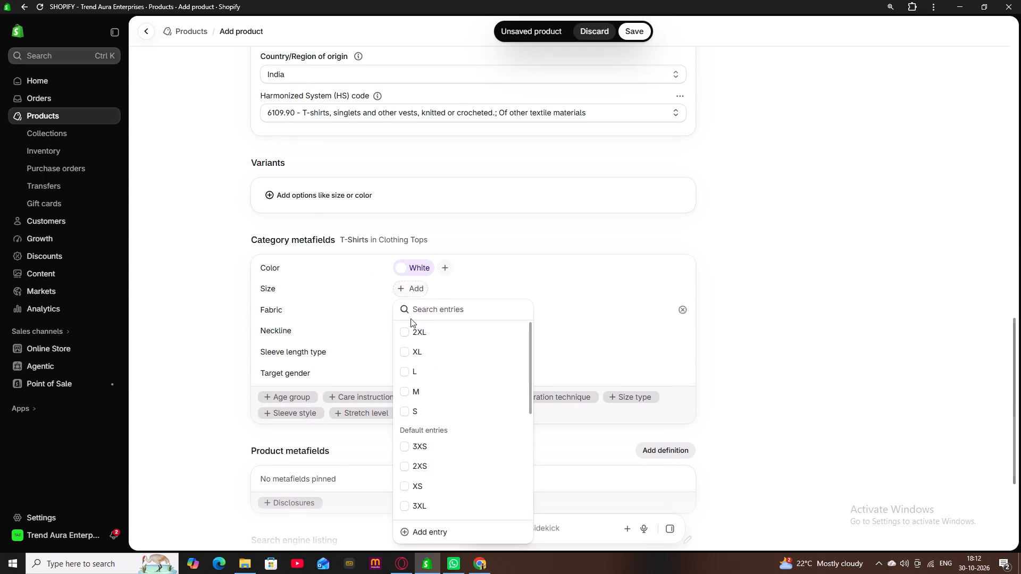
pyautogui.click(401, 410)
pyautogui.click(405, 392)
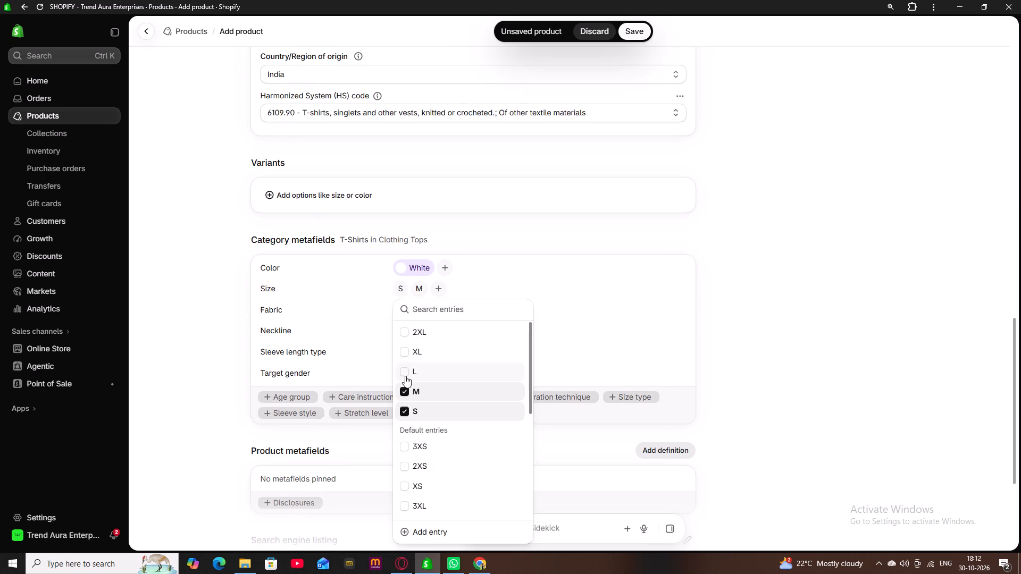
pyautogui.click(405, 374)
pyautogui.click(400, 349)
pyautogui.click(404, 330)
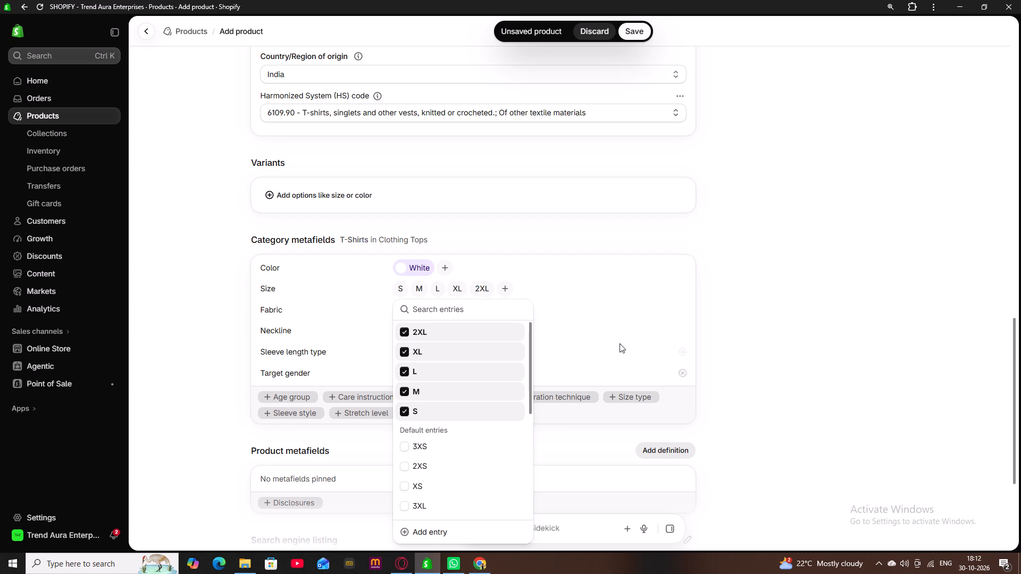
pyautogui.click(636, 315)
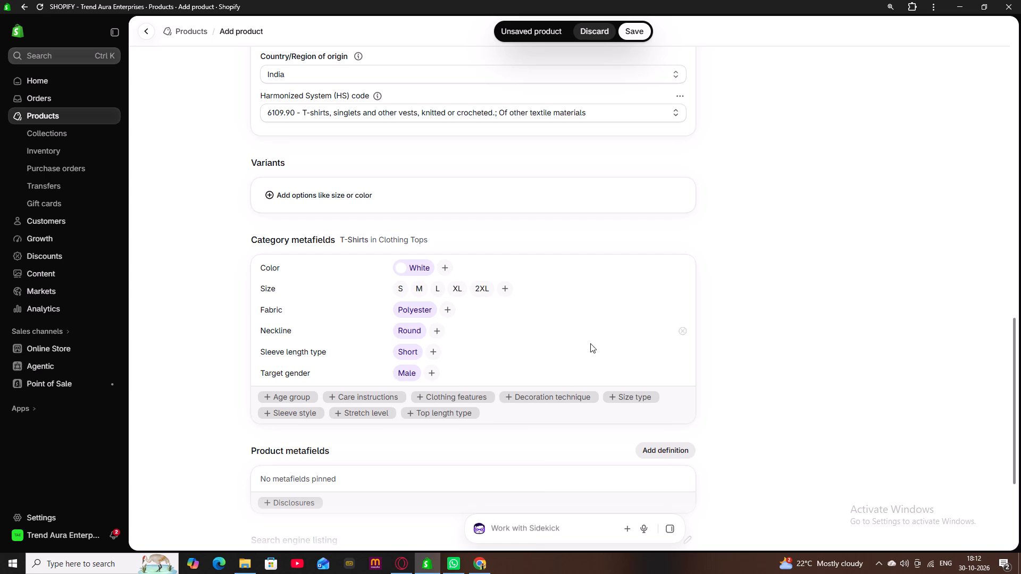
pyautogui.click(551, 352)
pyautogui.click(491, 298)
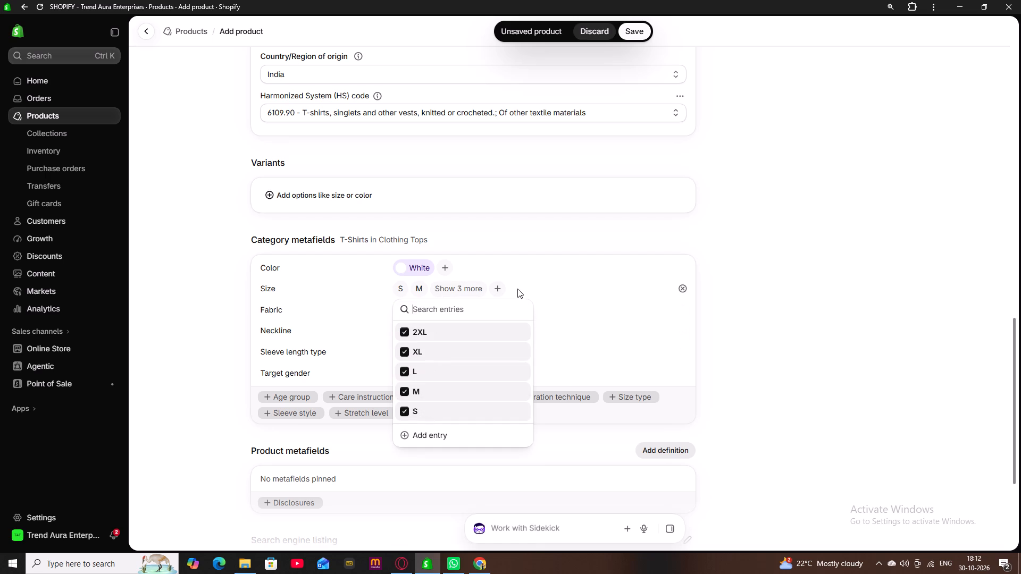
pyautogui.click(566, 244)
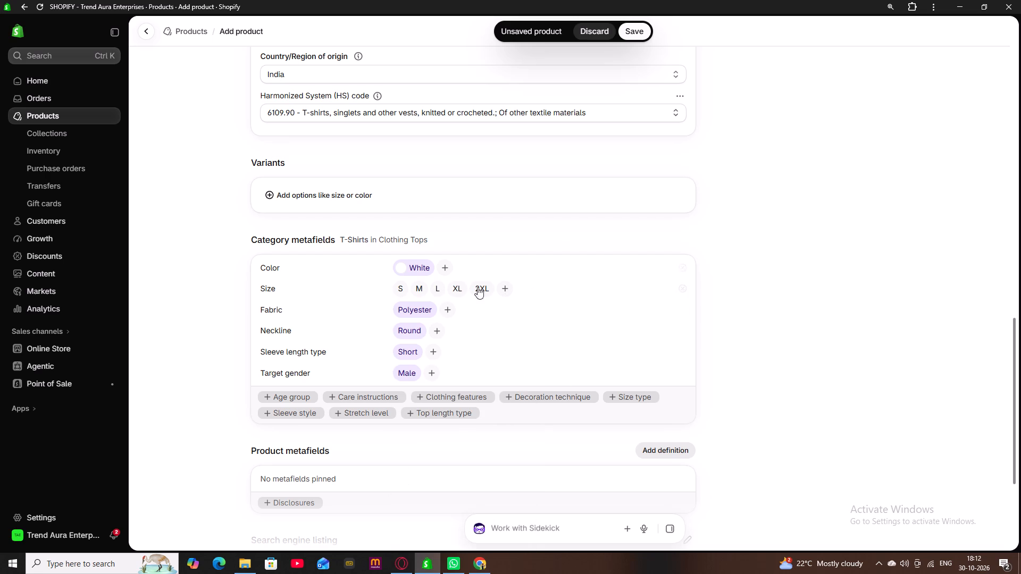
pyautogui.click(455, 286)
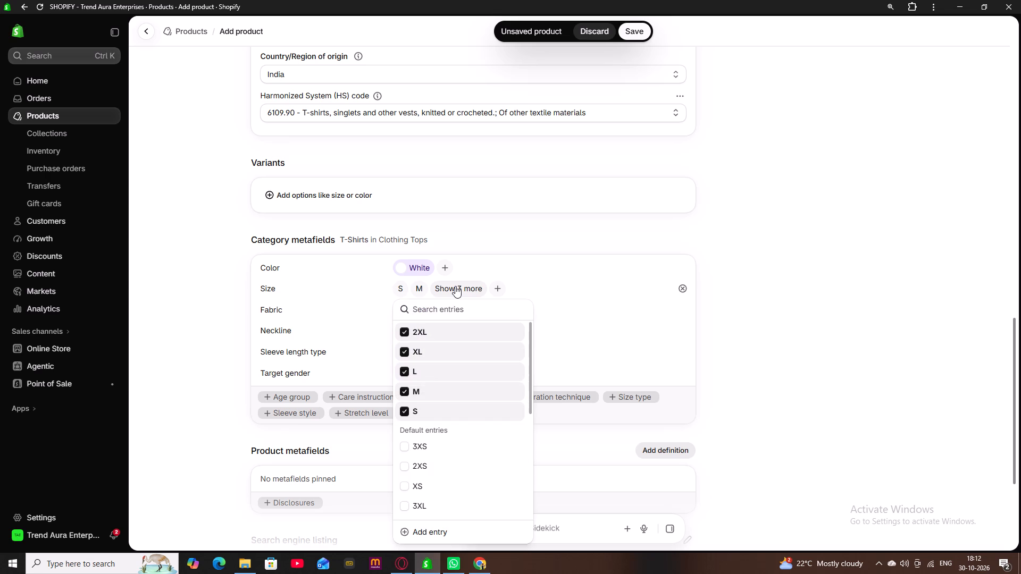
pyautogui.click(834, 268)
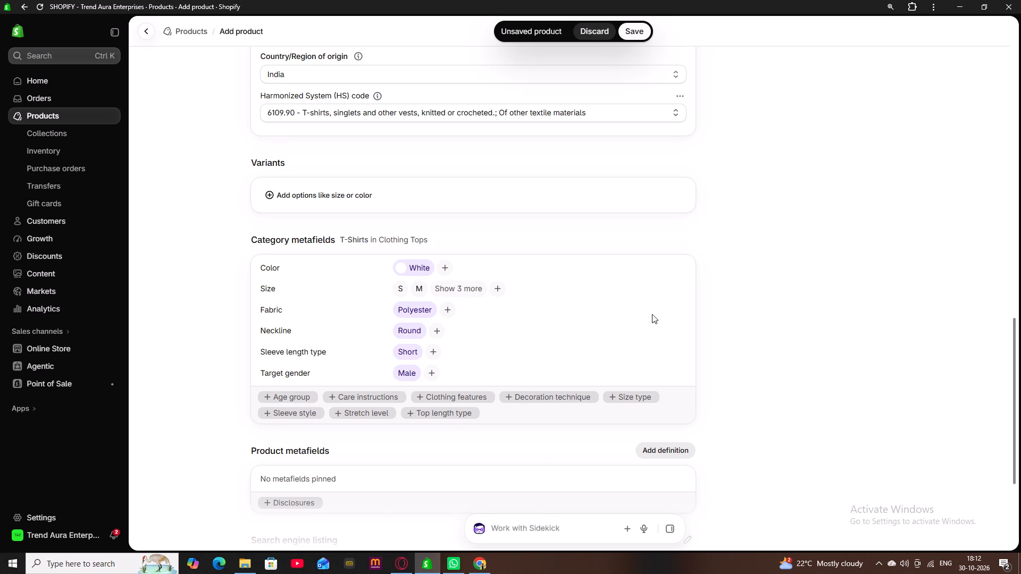
# Review the whole product form, from the search engine listing back up to the title and product organization.
pyautogui.scroll(-3, 615, 342)
pyautogui.scroll(1, 615, 342)
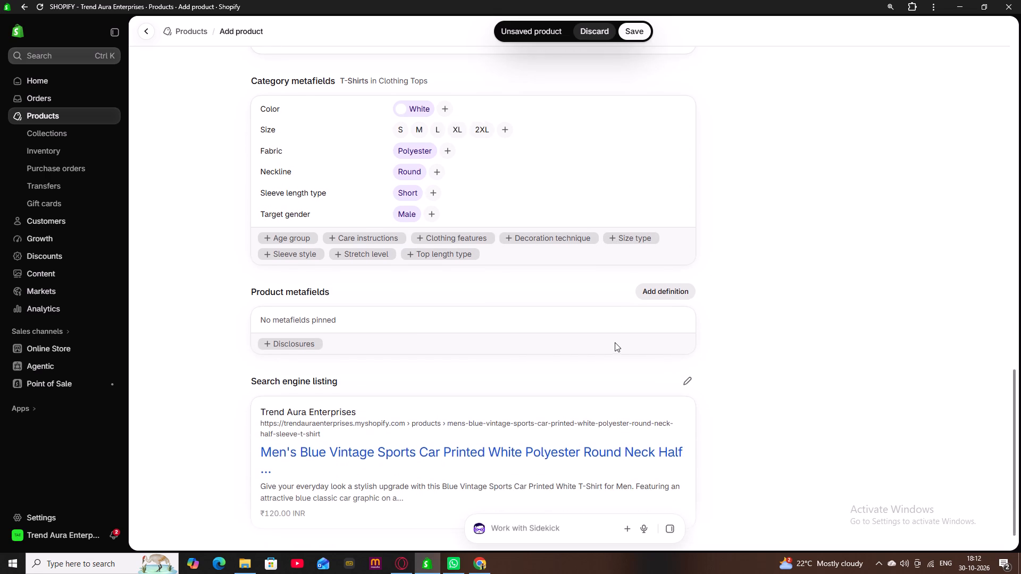
pyautogui.scroll(8, 615, 342)
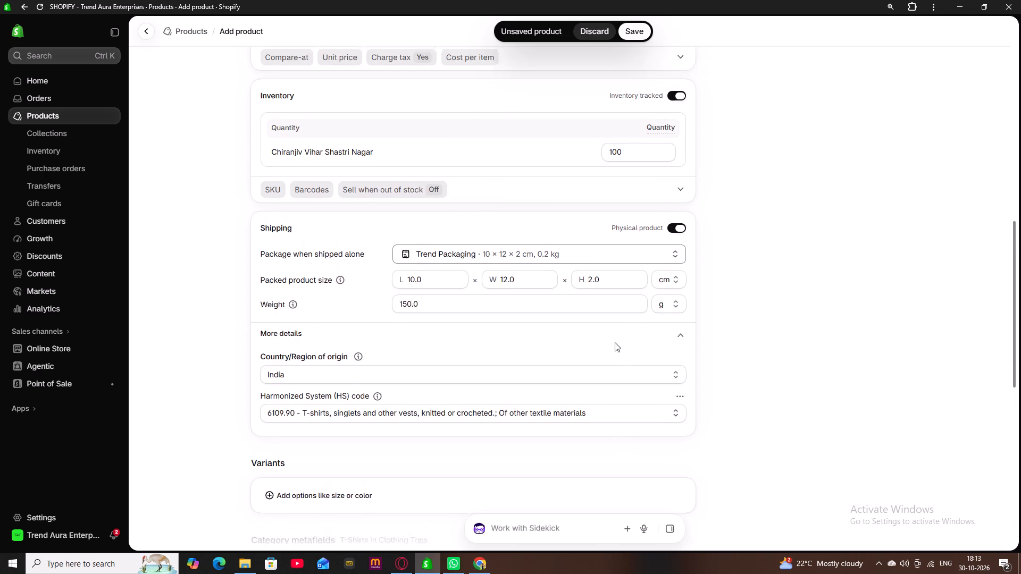
pyautogui.scroll(6, 615, 342)
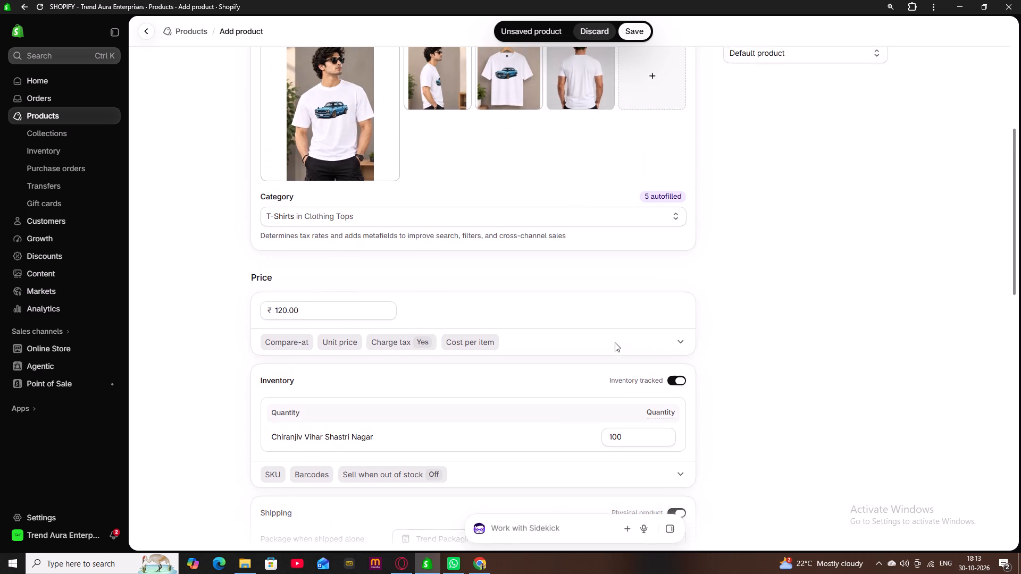
pyautogui.scroll(3, 615, 342)
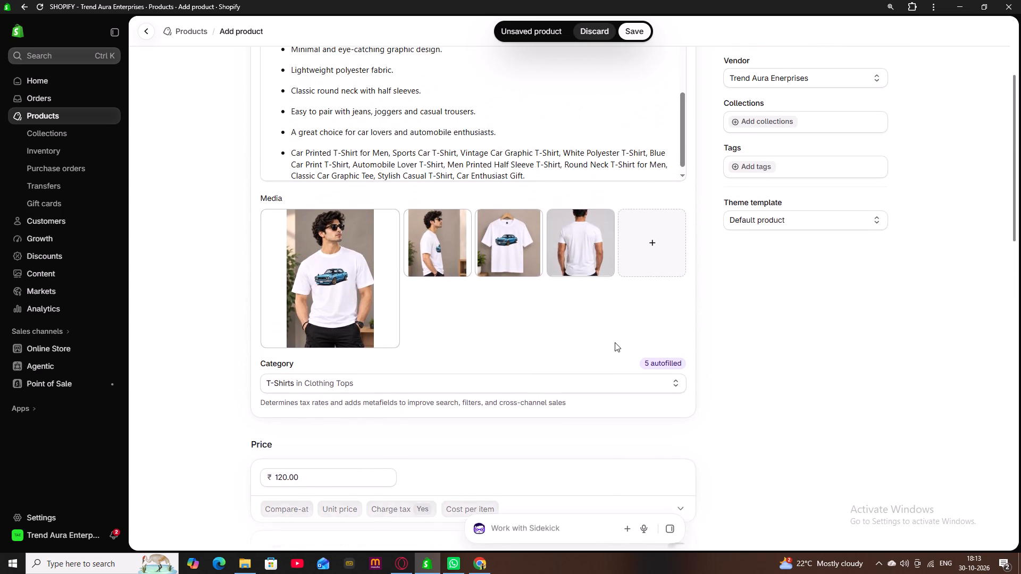
pyautogui.scroll(3, 615, 342)
pyautogui.scroll(2, 903, 375)
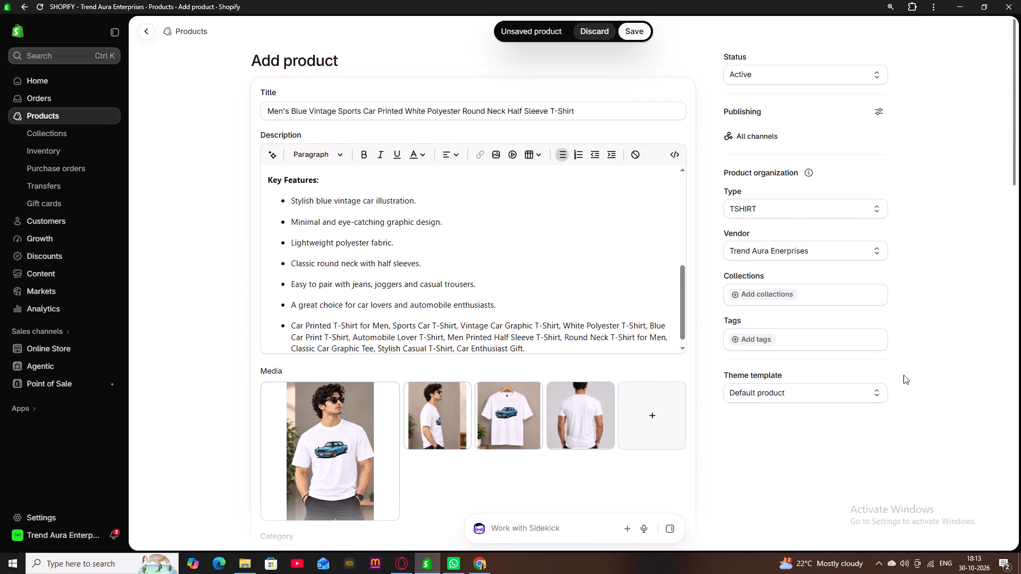
pyautogui.scroll(2, 903, 375)
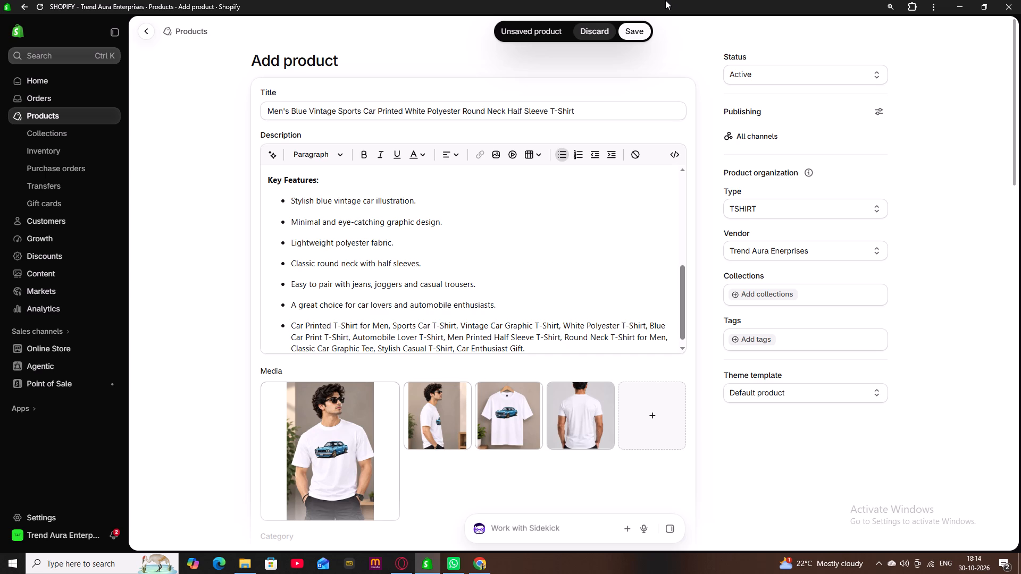
# Save the new blue vintage sports car T-shirt product.
pyautogui.click(639, 32)
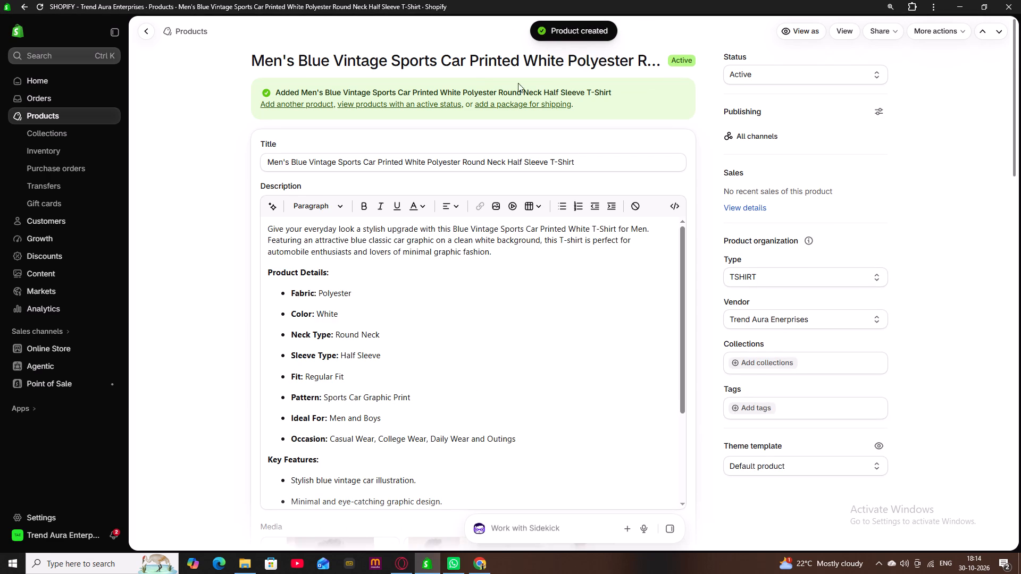
# Return to the products list and start a new blank product.
pyautogui.click(98, 114)
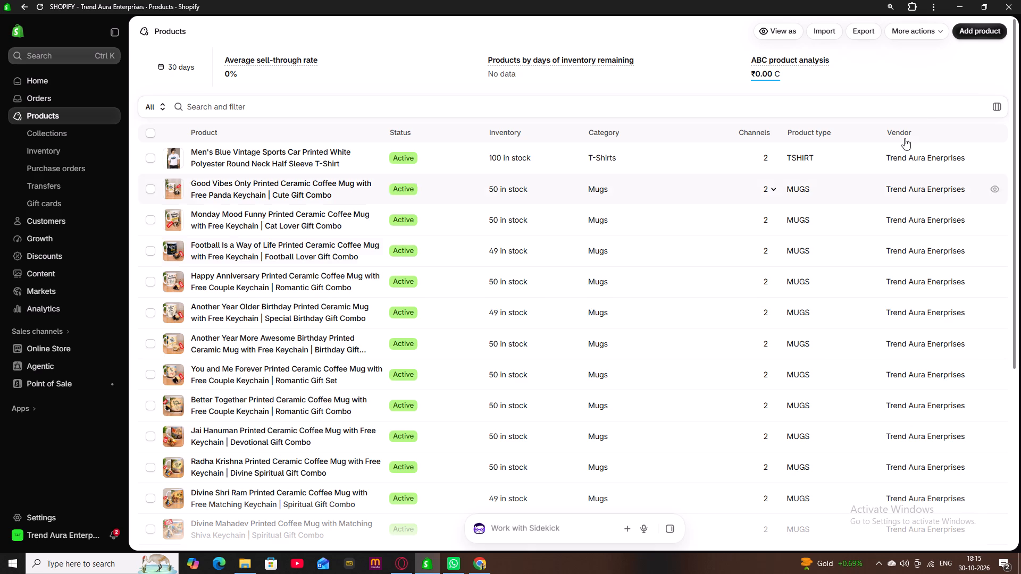
pyautogui.click(970, 33)
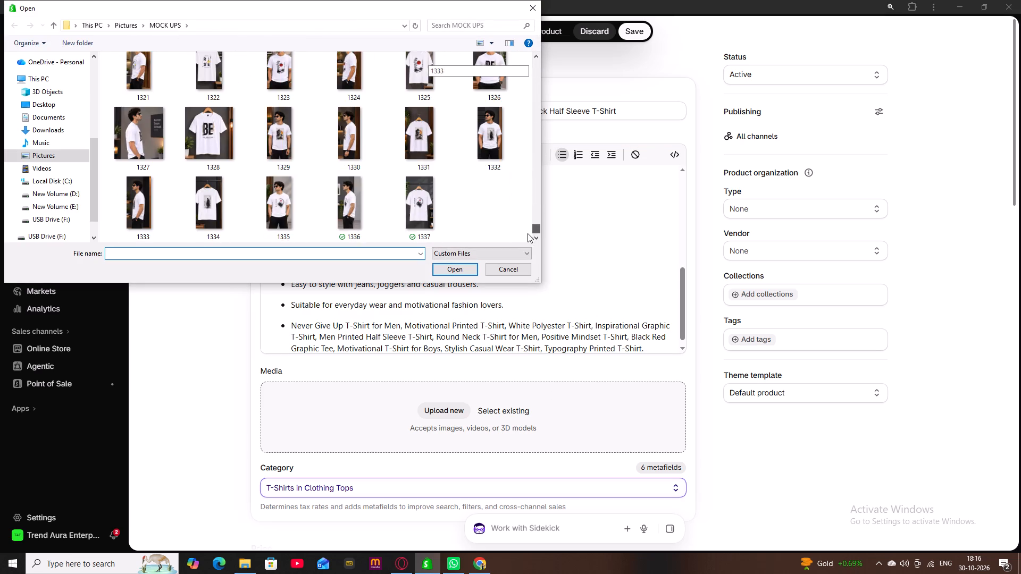
pyautogui.moveTo(528, 233); pyautogui.dragTo(527, 234)
pyautogui.scroll(4, 446, 187)
pyautogui.scroll(1, 316, 108)
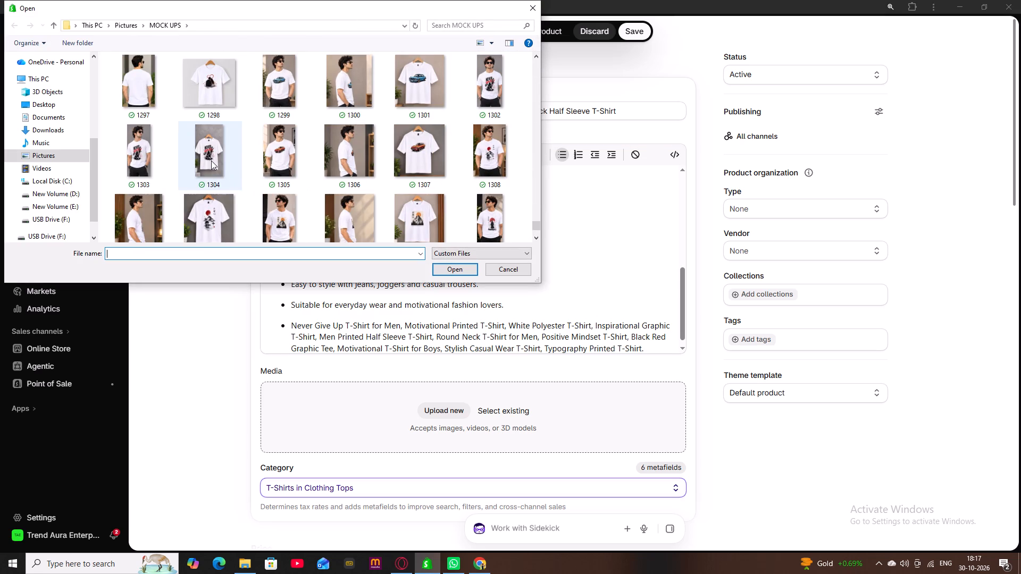
pyautogui.moveTo(228, 189); pyautogui.dragTo(223, 188)
pyautogui.moveTo(223, 188); pyautogui.dragTo(143, 184)
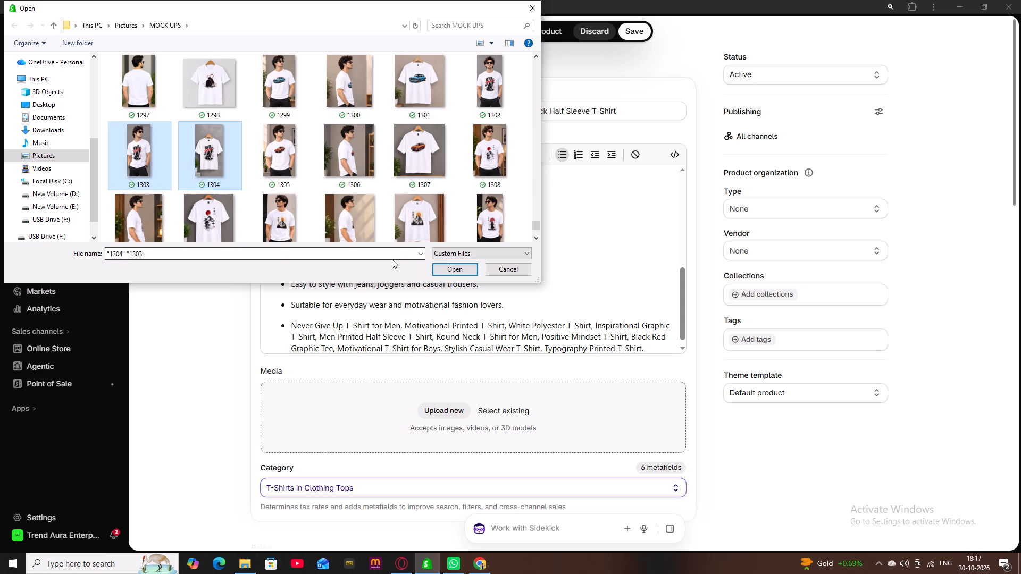
pyautogui.click(461, 264)
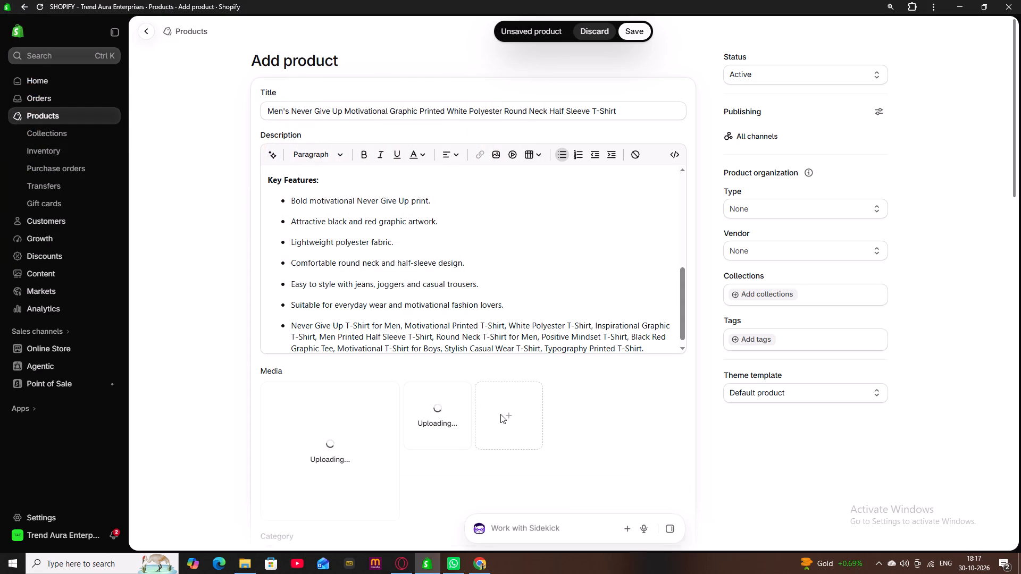
# Upload mockup image 1302 from the MOCK UPS folder and add it to the product's media.
pyautogui.scroll(-2, 605, 395)
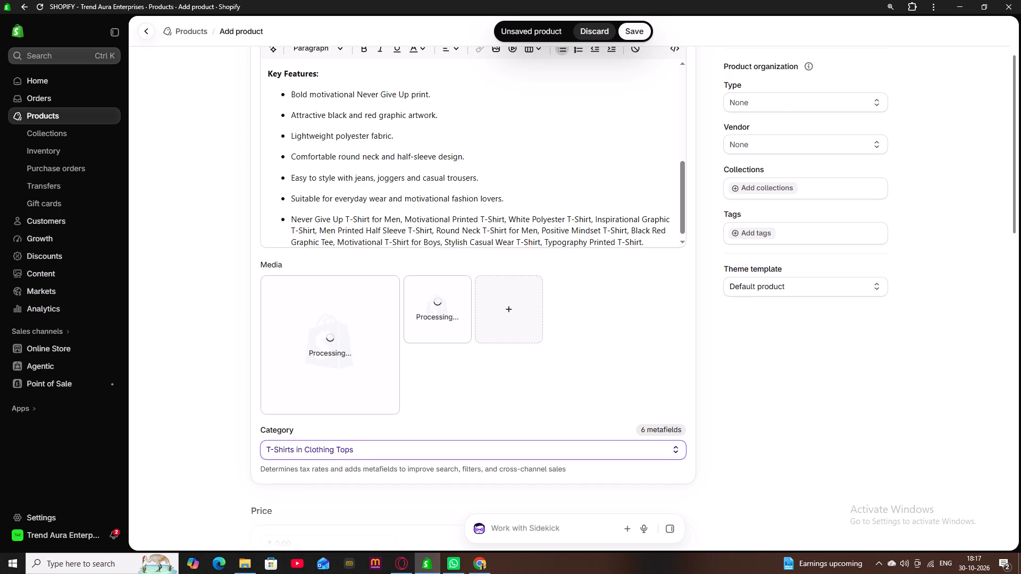
pyautogui.click(507, 305)
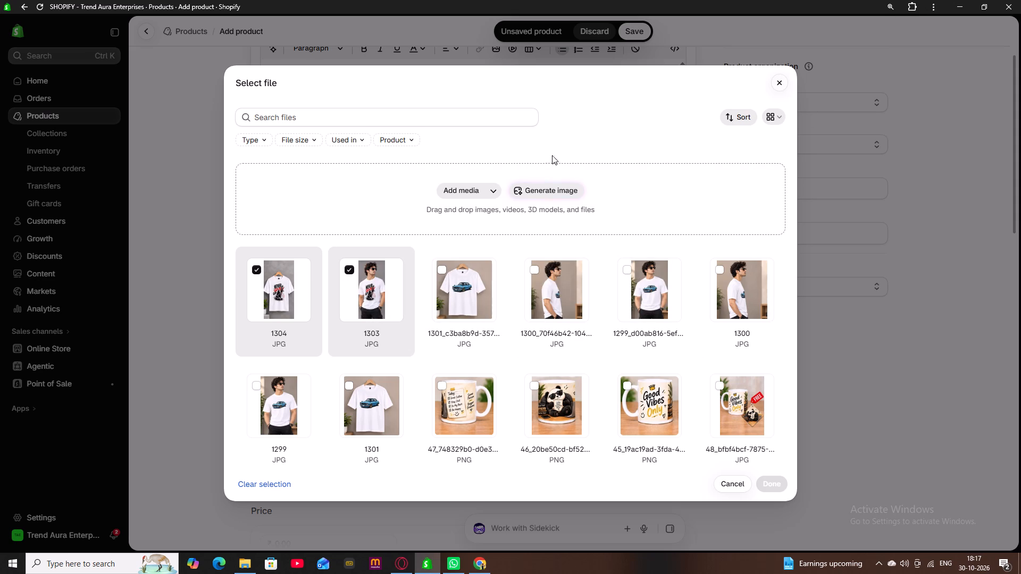
pyautogui.click(328, 210)
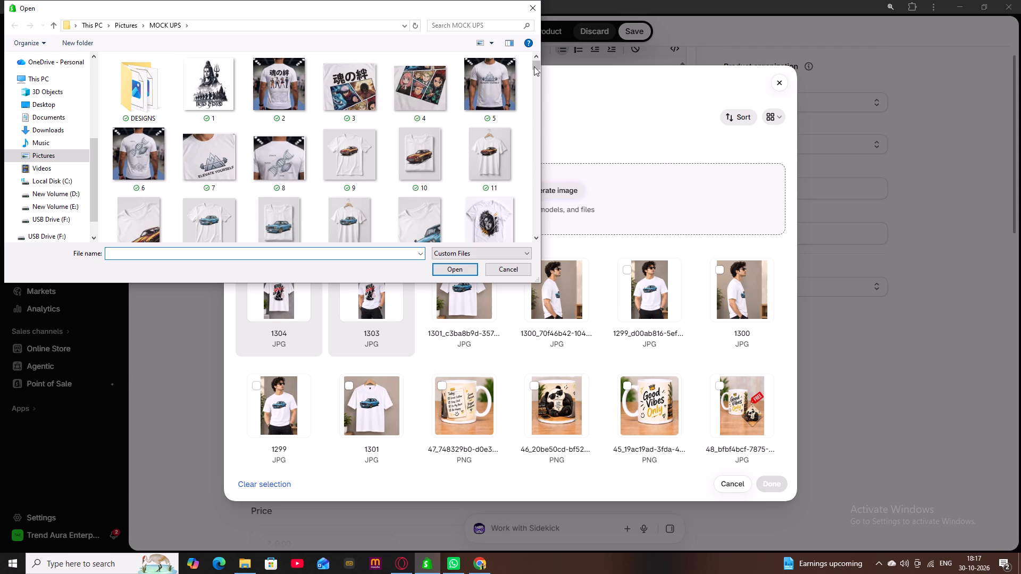
pyautogui.moveTo(534, 63); pyautogui.dragTo(526, 242)
pyautogui.scroll(2, 497, 223)
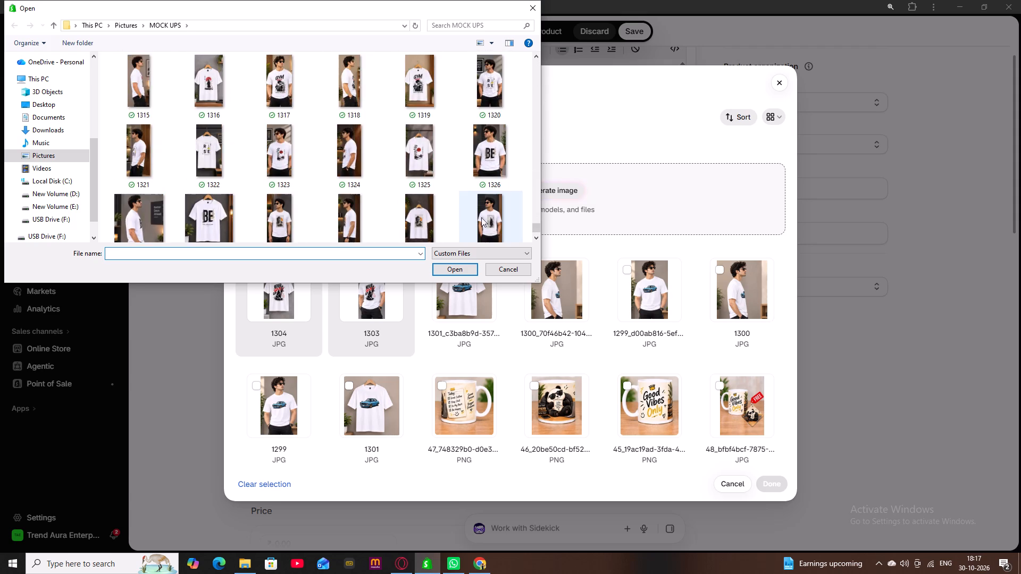
pyautogui.scroll(2, 453, 208)
pyautogui.scroll(1, 359, 174)
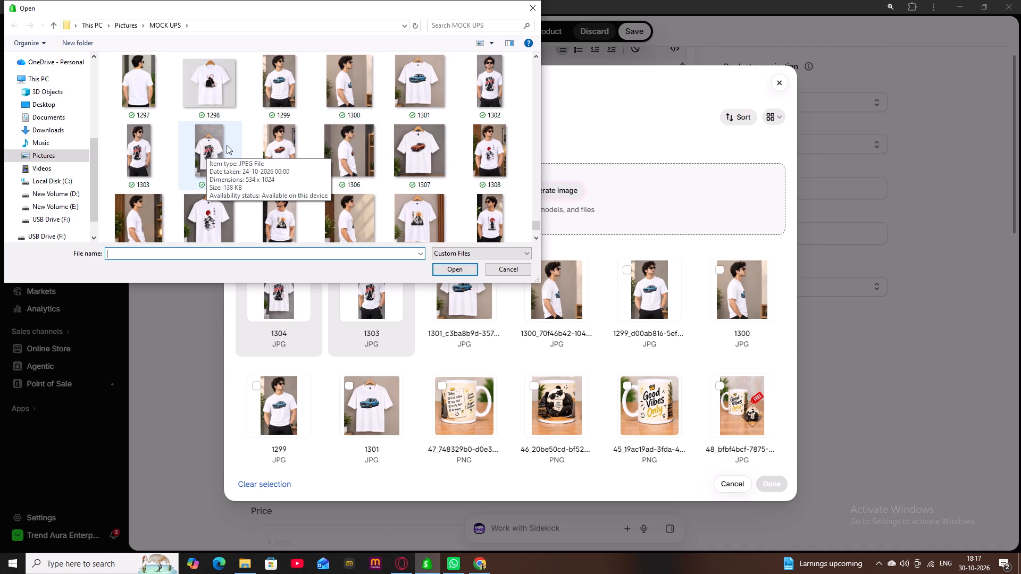
pyautogui.click(489, 86)
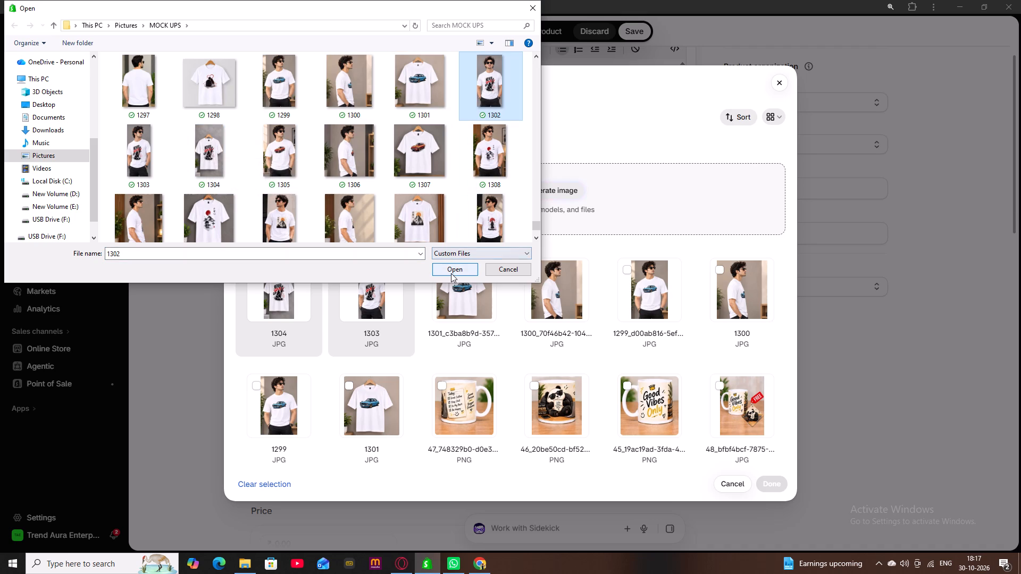
pyautogui.click(451, 269)
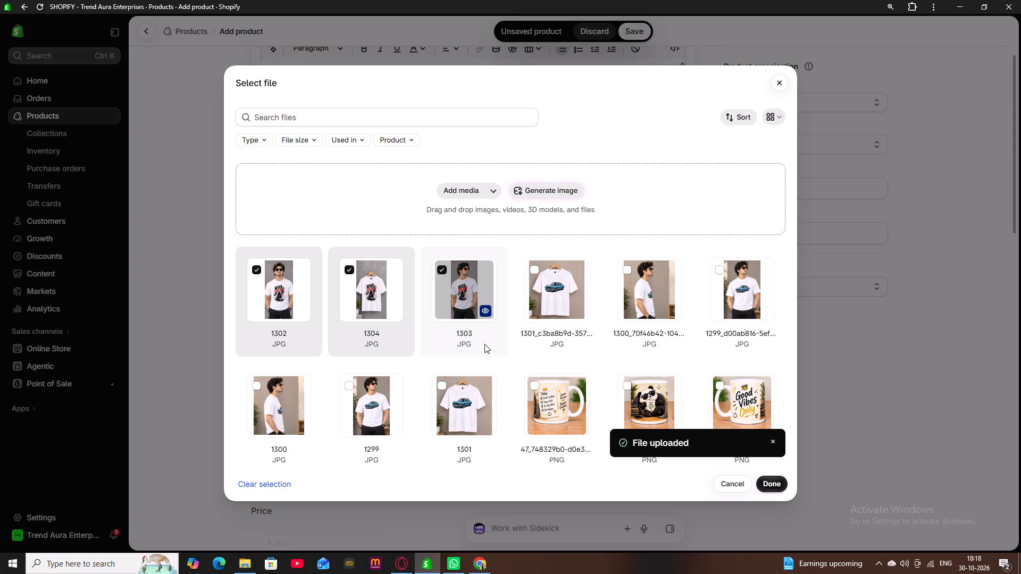
pyautogui.click(777, 481)
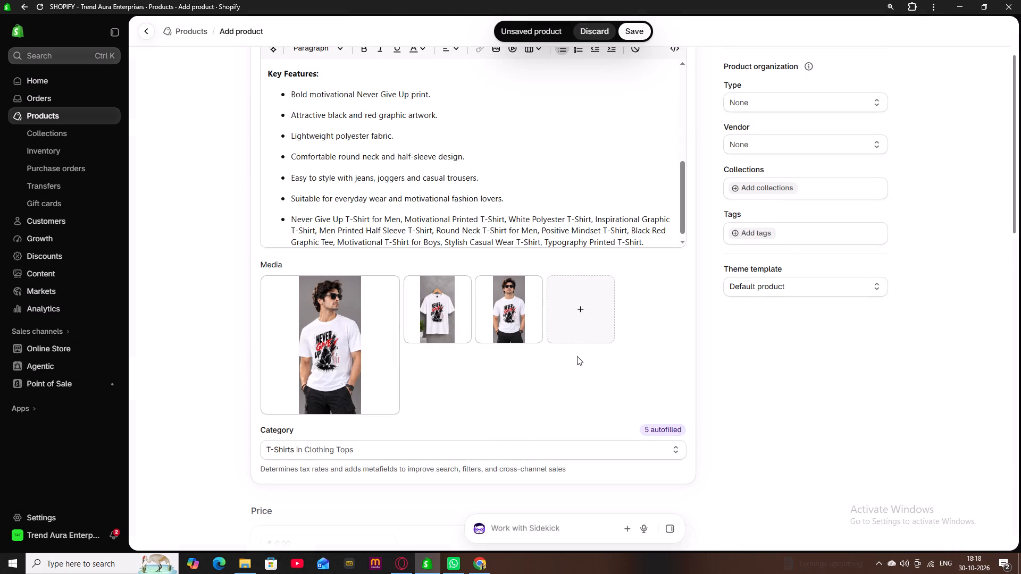
# Add existing image 35, the back view of the plain white T-shirt, from the store's files to the product's media.
pyautogui.click(585, 341)
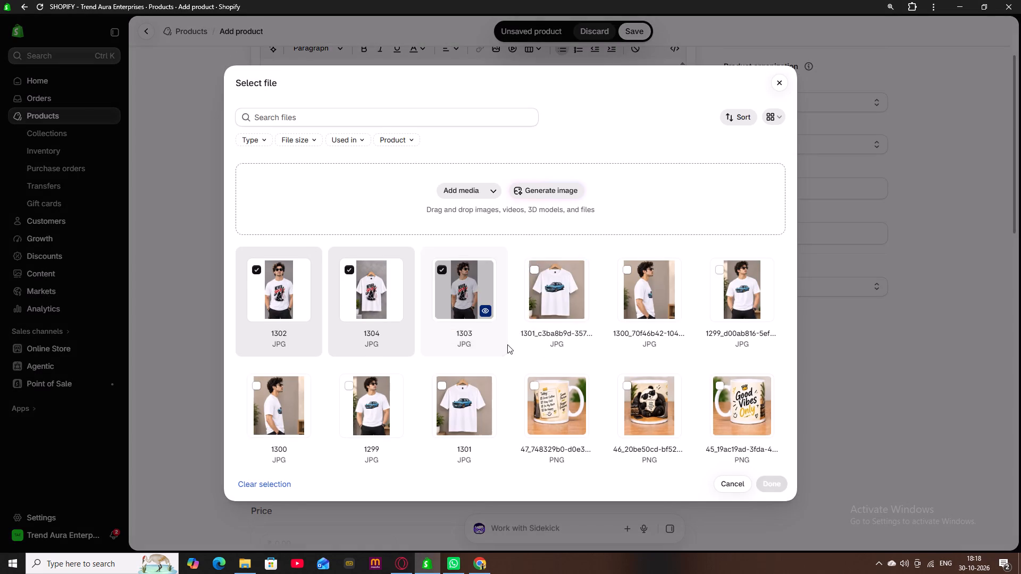
pyautogui.scroll(-20, 507, 344)
pyautogui.scroll(-9, 507, 344)
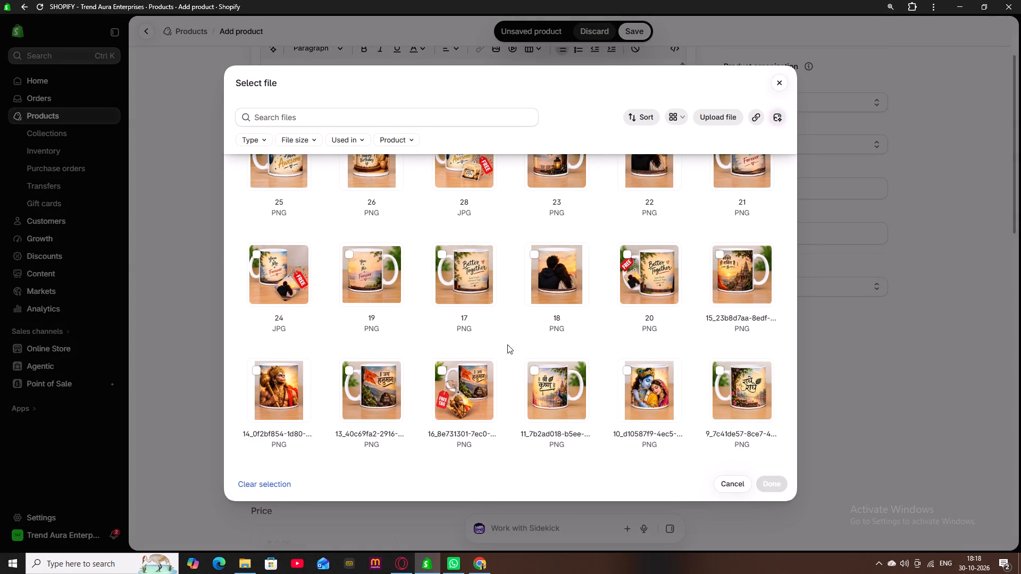
pyautogui.scroll(-20, 507, 344)
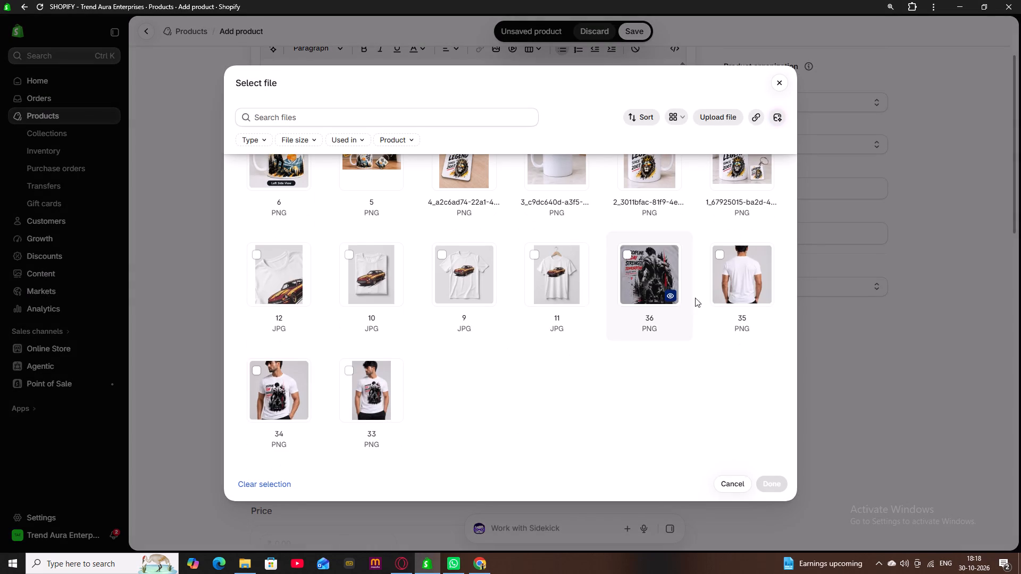
pyautogui.click(749, 269)
pyautogui.click(778, 485)
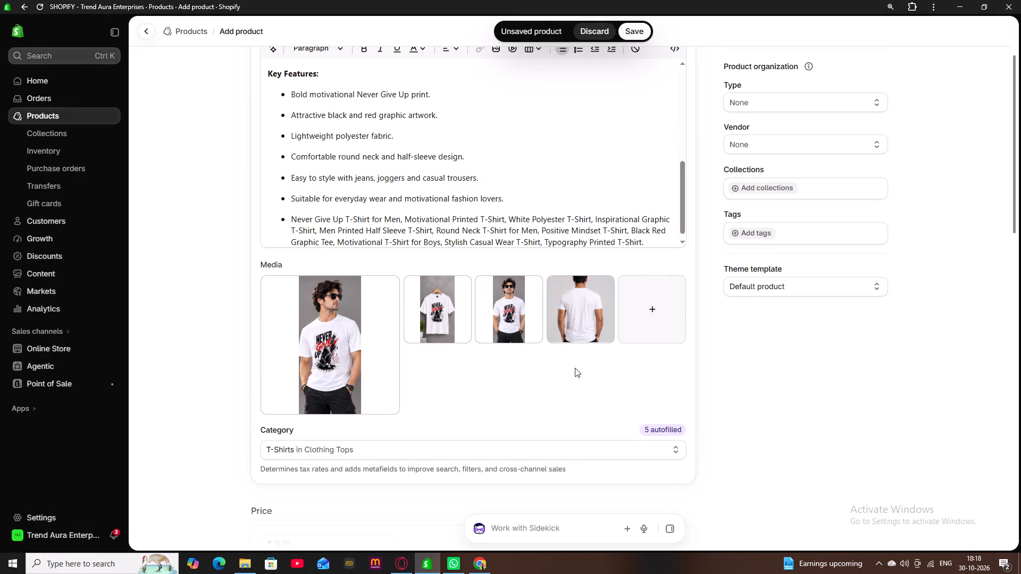
# Set the product type to TSHIRT and the vendor to Trend Aura Enerprises.
pyautogui.click(774, 100)
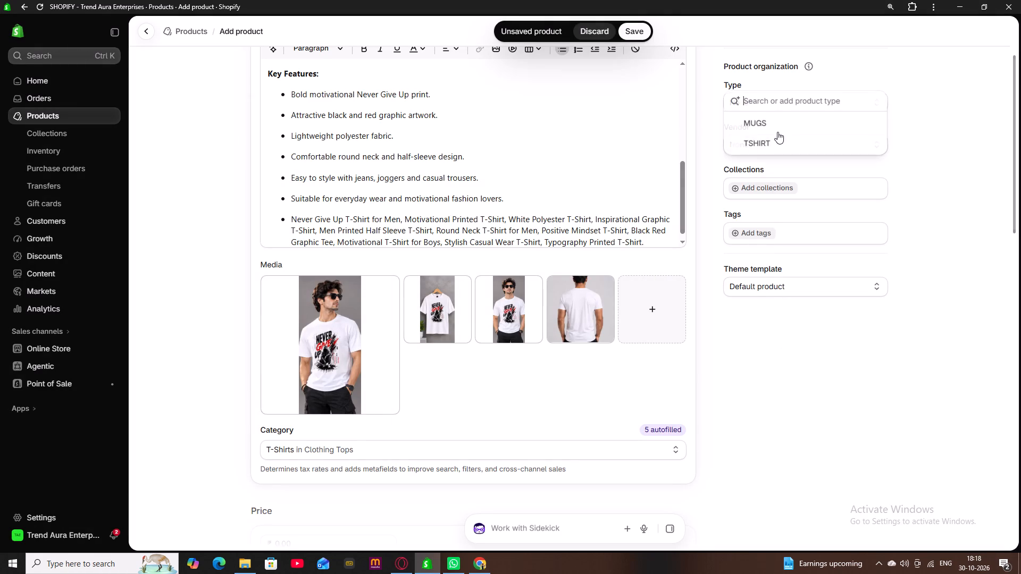
pyautogui.click(777, 135)
pyautogui.click(775, 145)
pyautogui.click(772, 173)
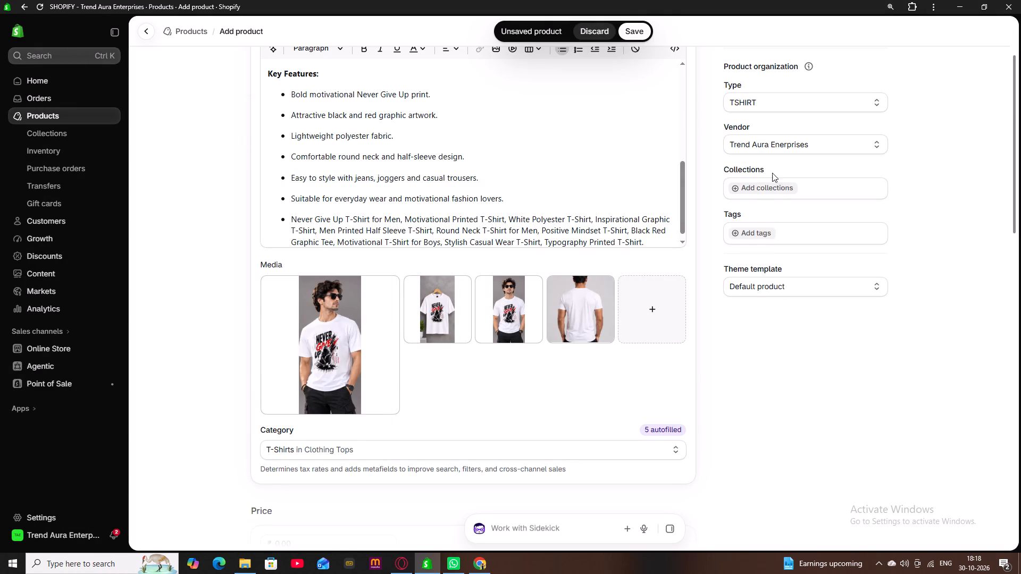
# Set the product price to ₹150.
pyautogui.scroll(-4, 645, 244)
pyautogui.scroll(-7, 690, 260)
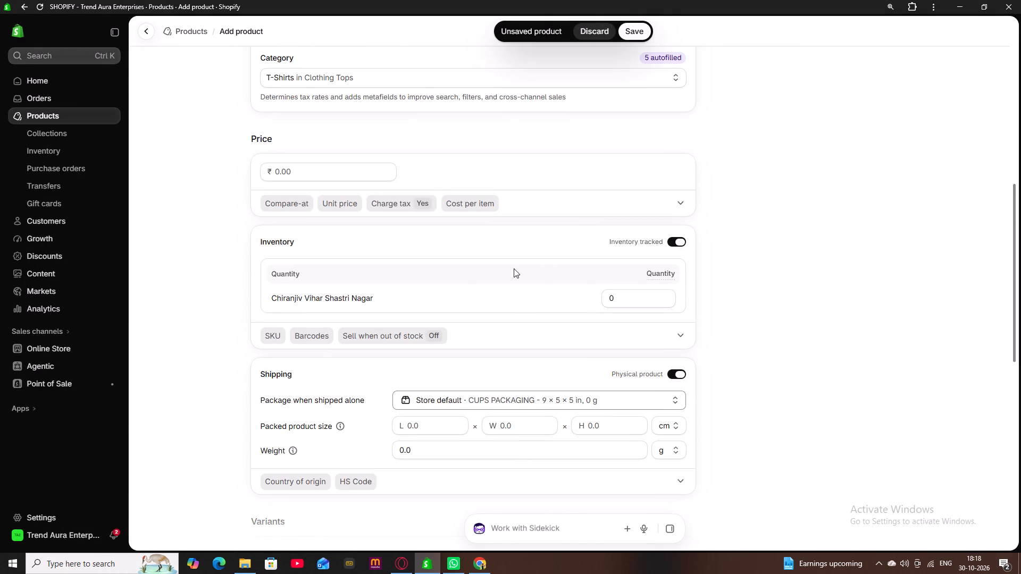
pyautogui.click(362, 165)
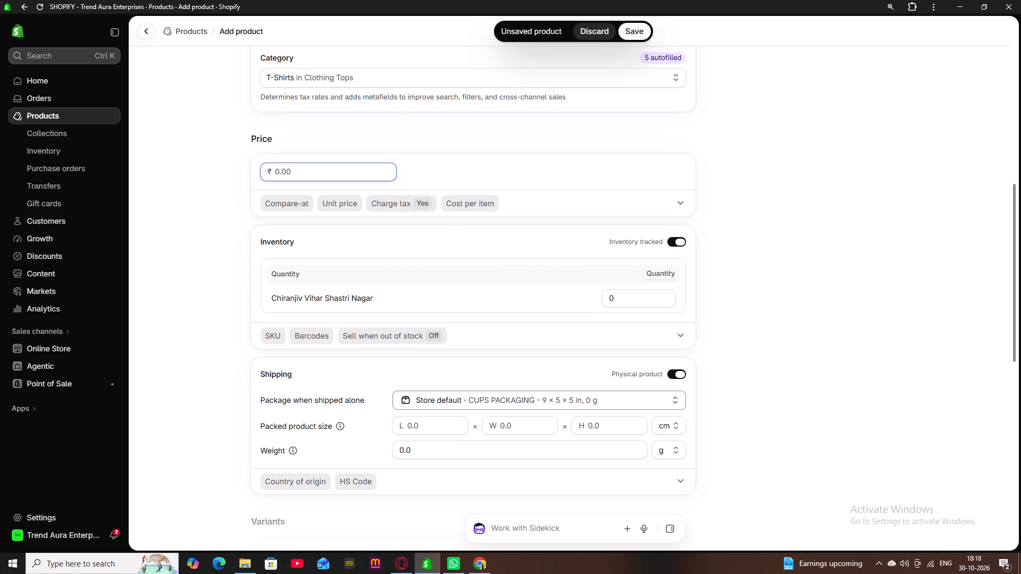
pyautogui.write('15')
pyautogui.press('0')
# Set the inventory quantity at the store's location to 100.
pyautogui.click(641, 299)
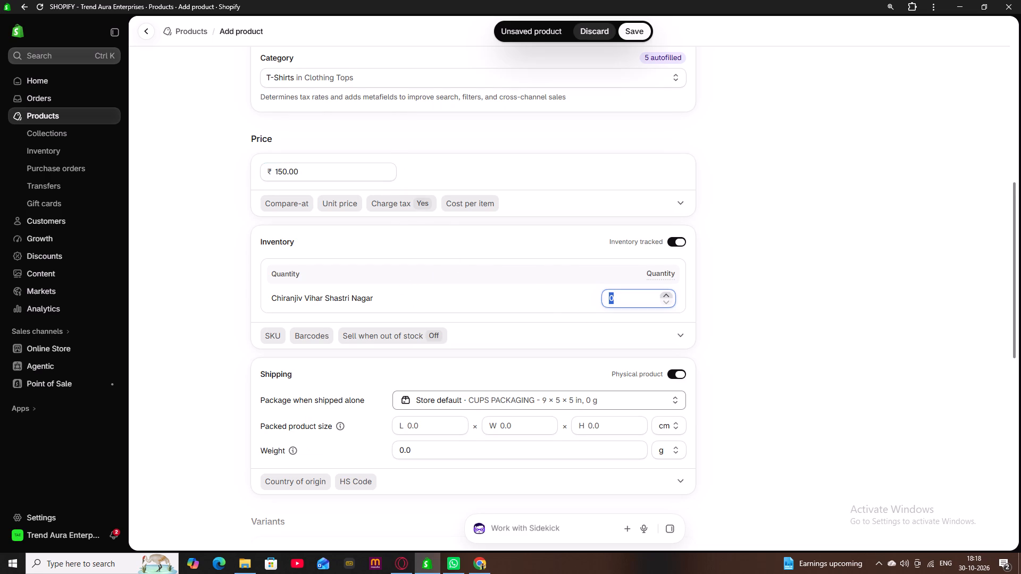
pyautogui.write('100')
# Change the product price to ₹120.
pyautogui.click(291, 175)
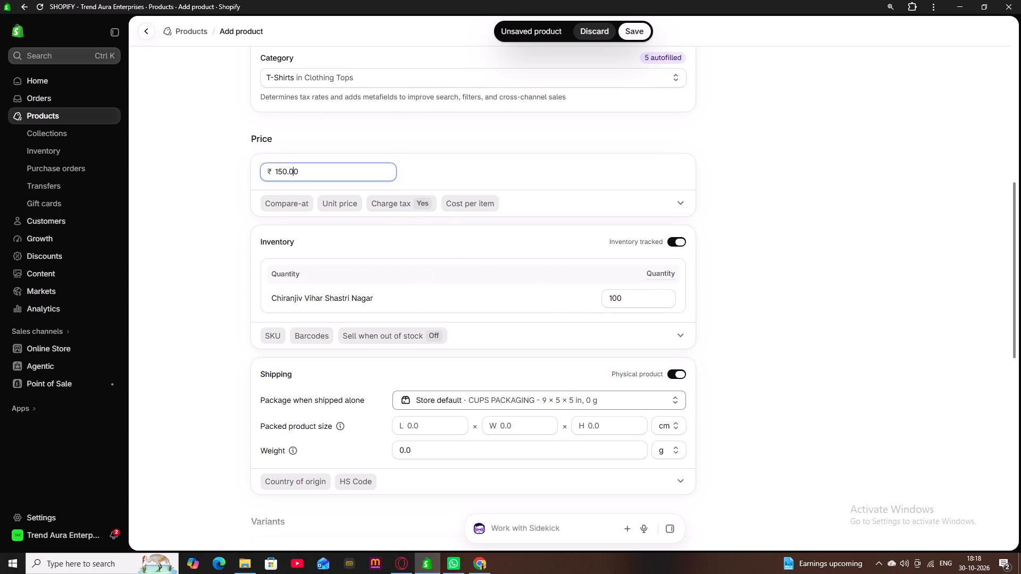
pyautogui.press('BackSpace')
pyautogui.press('BackSpace')
pyautogui.press('BackSpace')
pyautogui.press('BackSpace')
pyautogui.press('2')
pyautogui.click(487, 149)
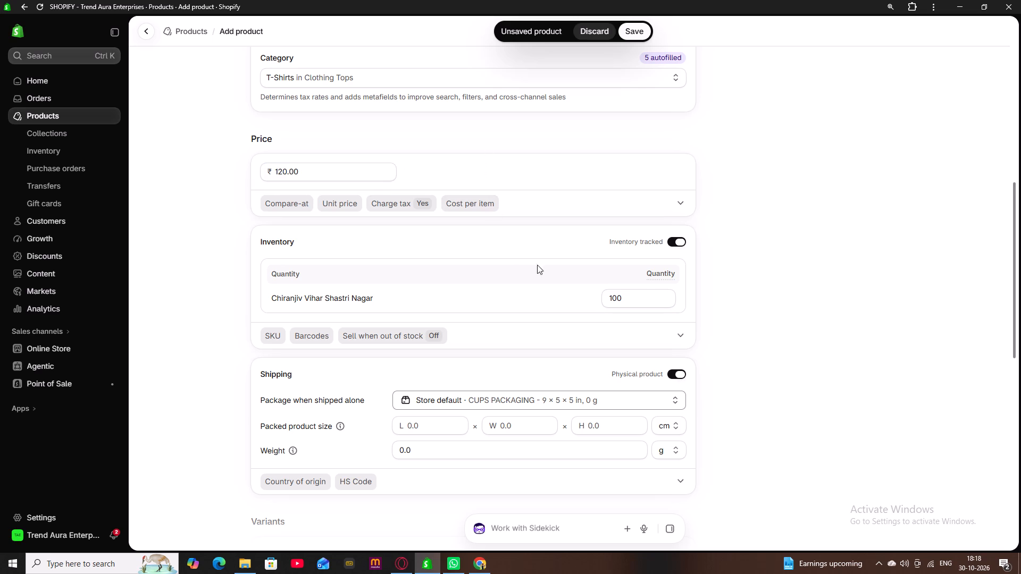
# Choose Trend Packaging as the shipping package and set the packed product size to 10 × 12 × 2 cm.
pyautogui.scroll(-2, 548, 273)
pyautogui.click(487, 290)
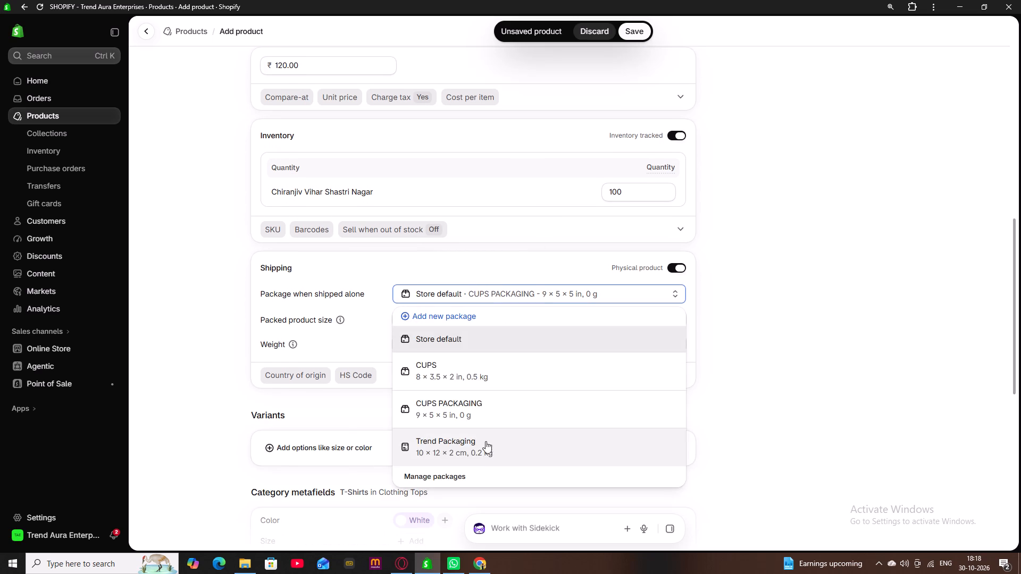
pyautogui.click(485, 446)
pyautogui.click(442, 315)
pyautogui.write('10')
pyautogui.click(526, 310)
pyautogui.press('1')
pyautogui.click(517, 317)
pyautogui.write('12')
pyautogui.click(597, 316)
pyautogui.press('2')
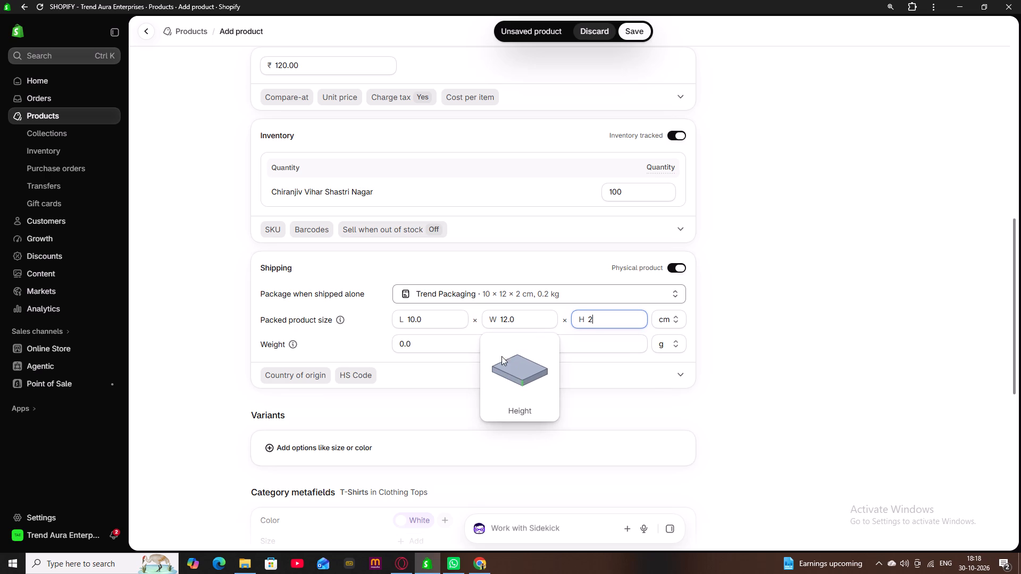
# Set the product's shipping weight to 150 g.
pyautogui.click(422, 344)
pyautogui.press('BackSpace')
pyautogui.press('BackSpace')
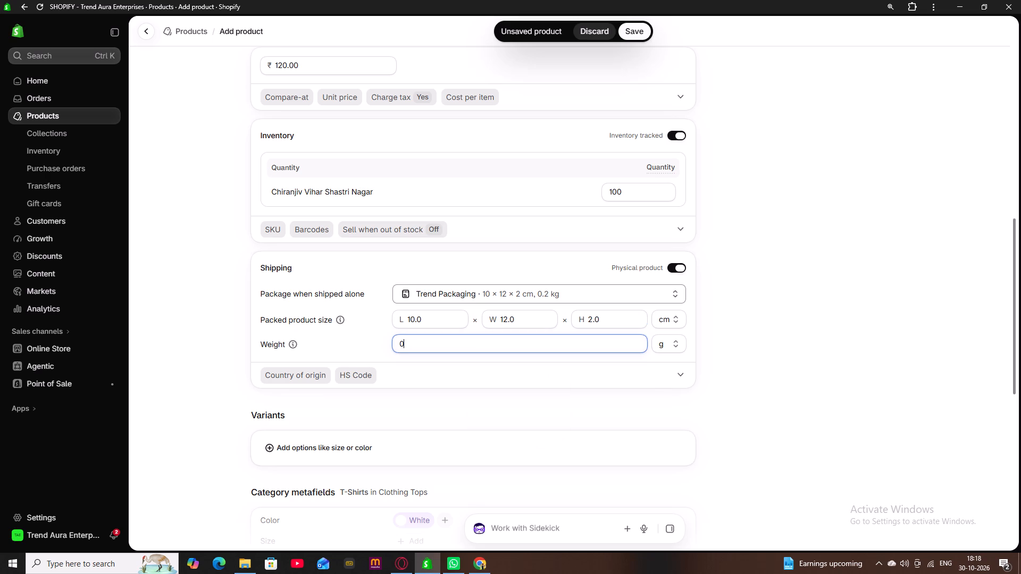
pyautogui.press('BackSpace')
pyautogui.press('BackSpace')
pyautogui.press('BackSpace')
pyautogui.write('15')
pyautogui.press('0')
pyautogui.click(525, 261)
# Add sizes S, M, L, XL and 2XL to the Size category metafield.
pyautogui.scroll(-3, 507, 268)
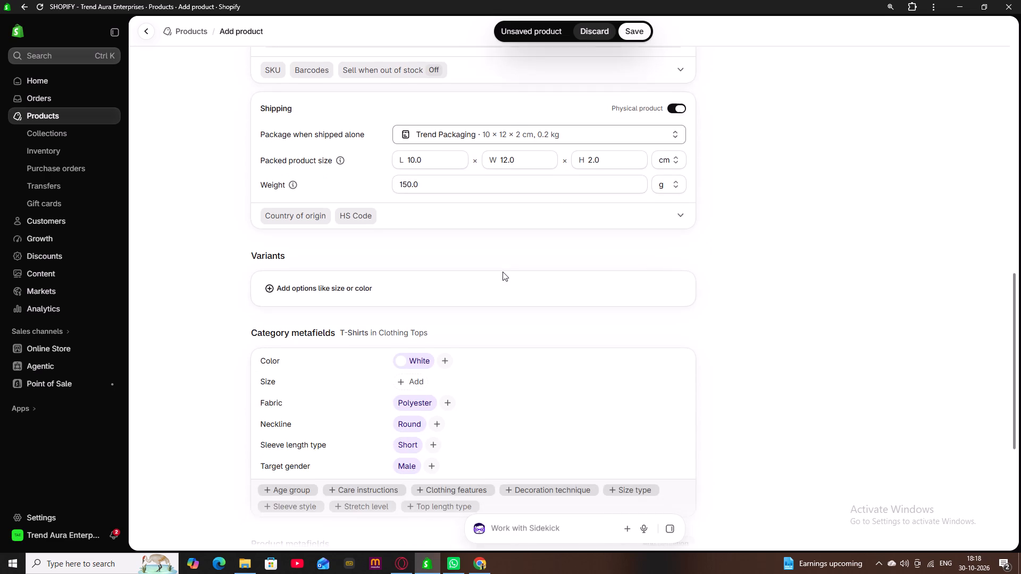
pyautogui.scroll(2, 496, 274)
pyautogui.scroll(-3, 496, 274)
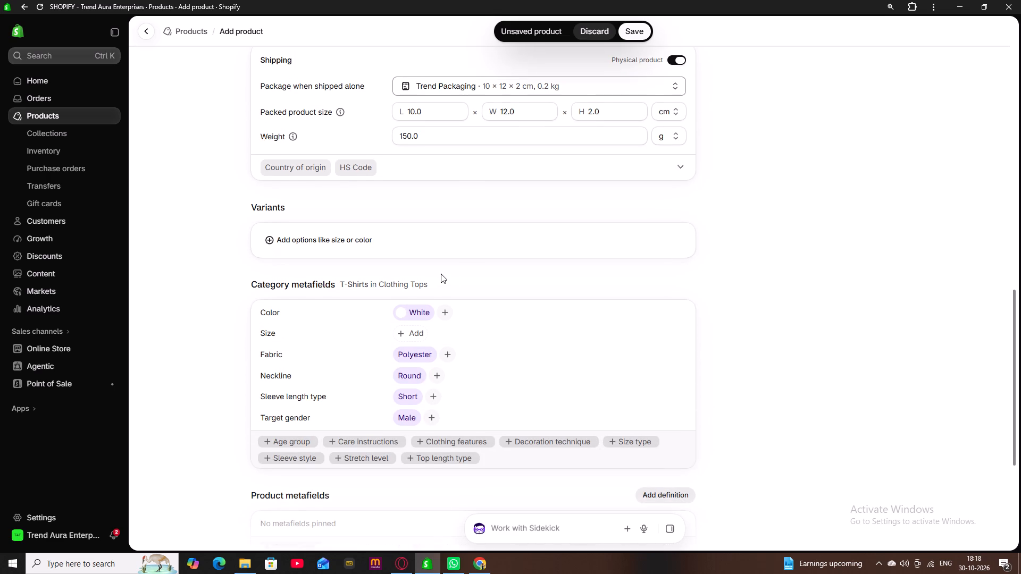
pyautogui.click(415, 325)
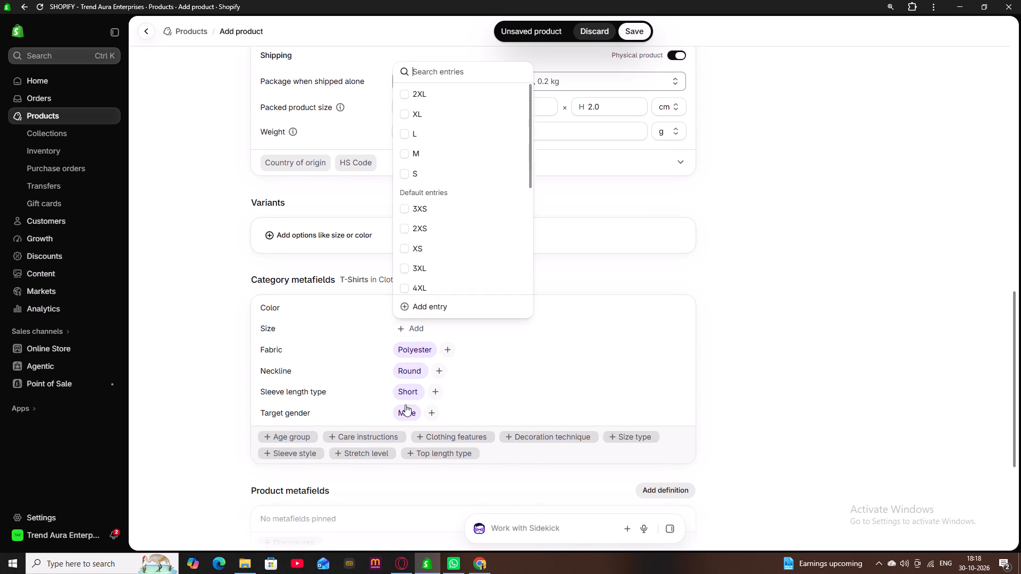
pyautogui.click(406, 180)
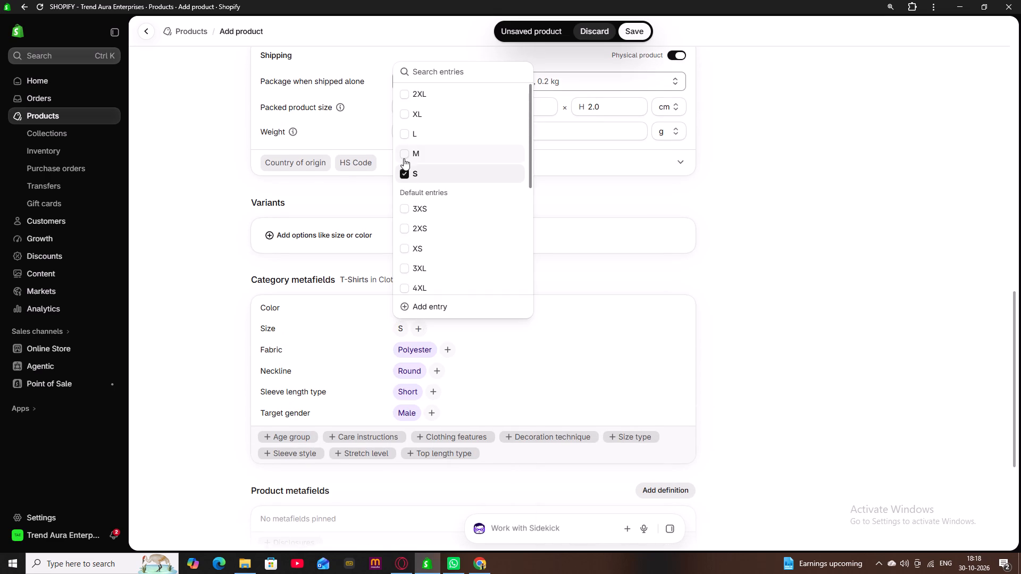
pyautogui.click(404, 158)
pyautogui.click(405, 134)
pyautogui.click(407, 112)
pyautogui.click(403, 88)
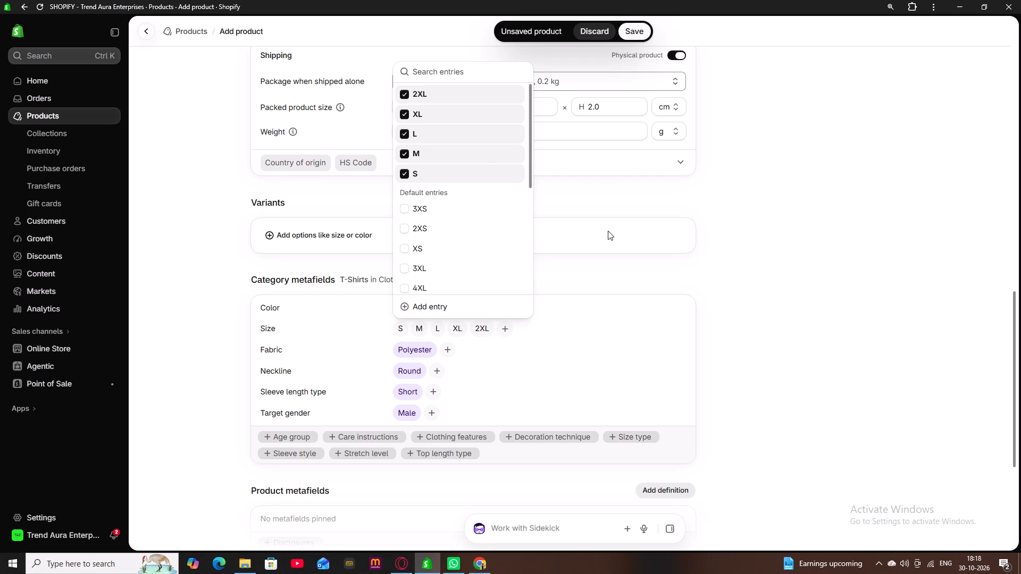
pyautogui.click(735, 264)
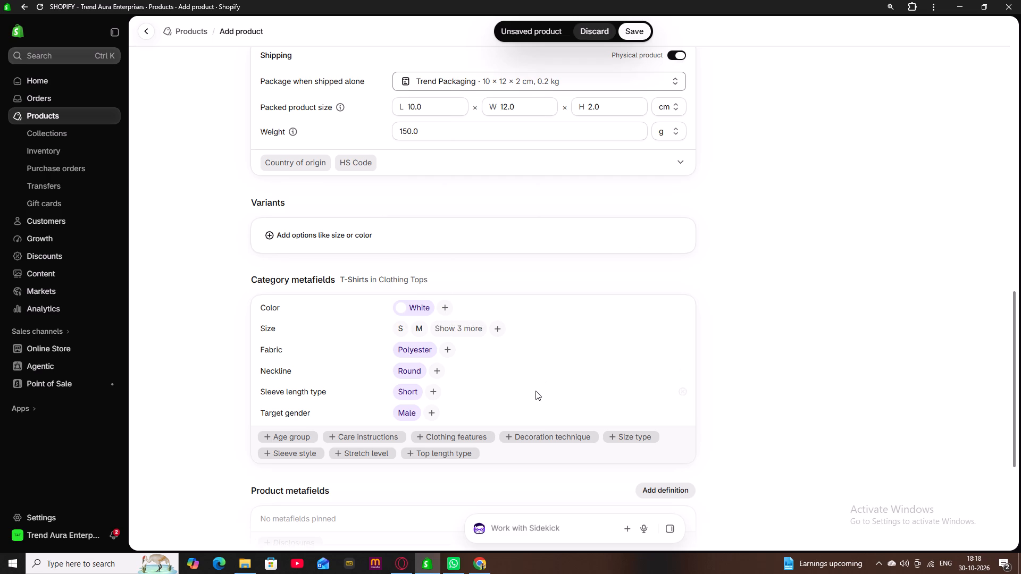
# Review the category metafields, search engine listing, price, inventory and shipping details of the Never Give Up T-shirt.
pyautogui.scroll(-5, 534, 390)
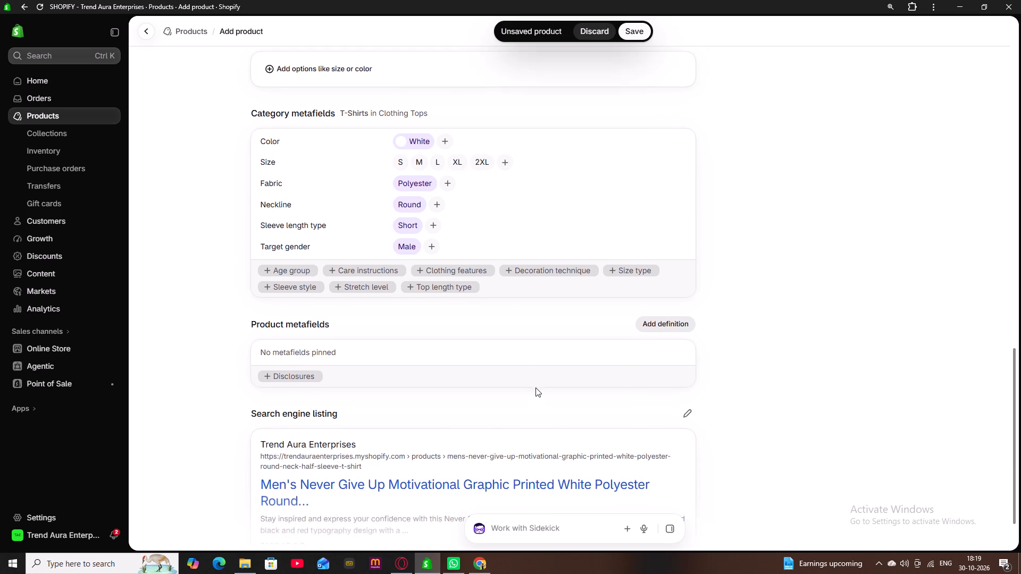
pyautogui.scroll(2, 535, 387)
pyautogui.scroll(-3, 675, 373)
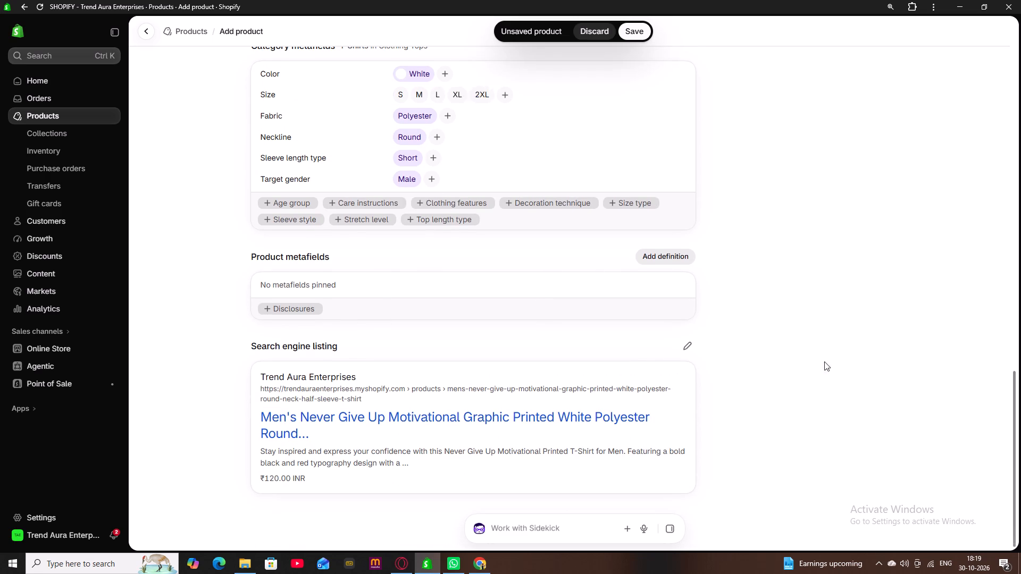
pyautogui.scroll(6, 773, 329)
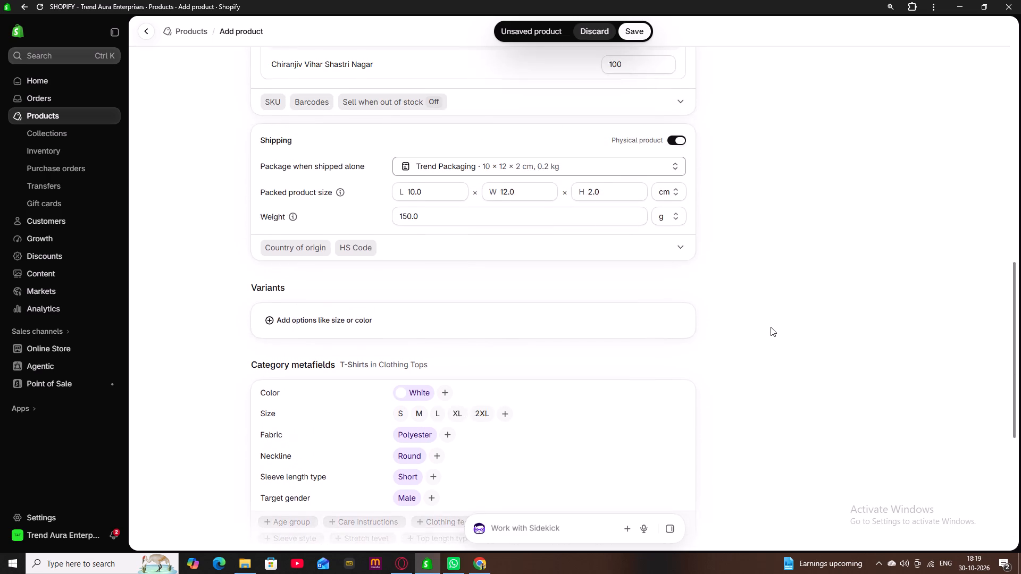
pyautogui.scroll(5, 771, 327)
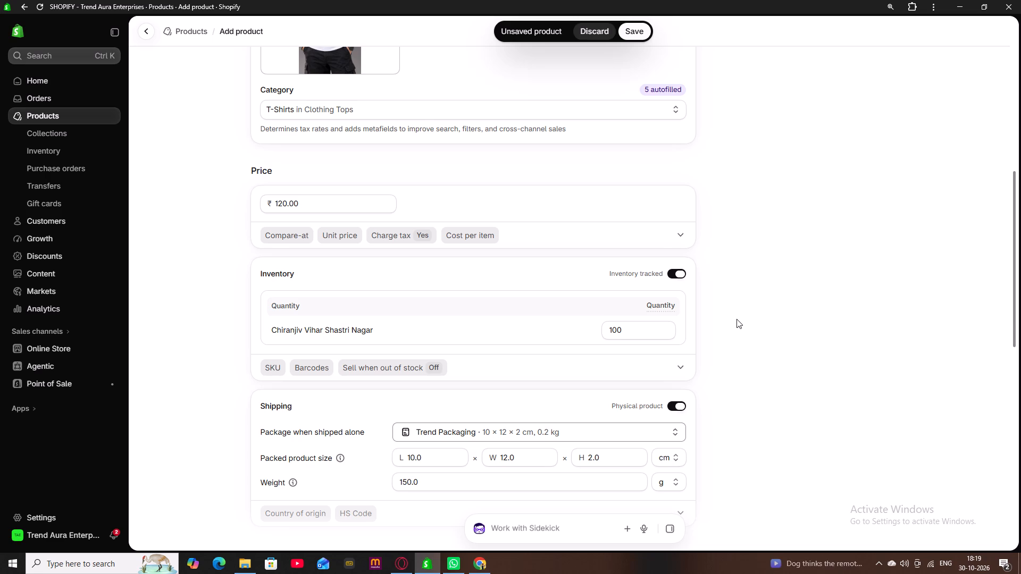
pyautogui.scroll(-3, 740, 288)
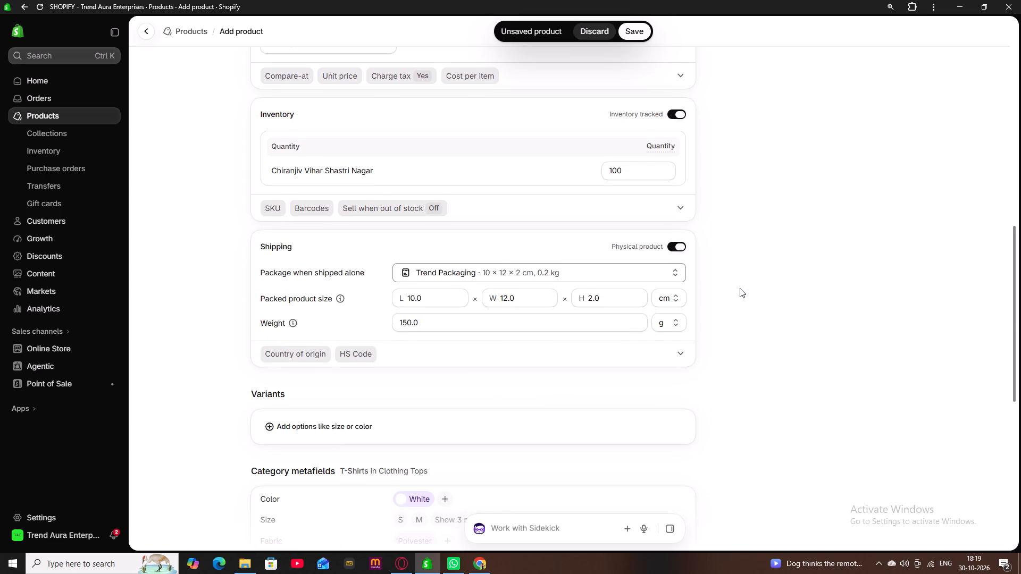
# Review the Never Give Up T-shirt's title, description, media images, organization details and category.
pyautogui.scroll(2, 730, 284)
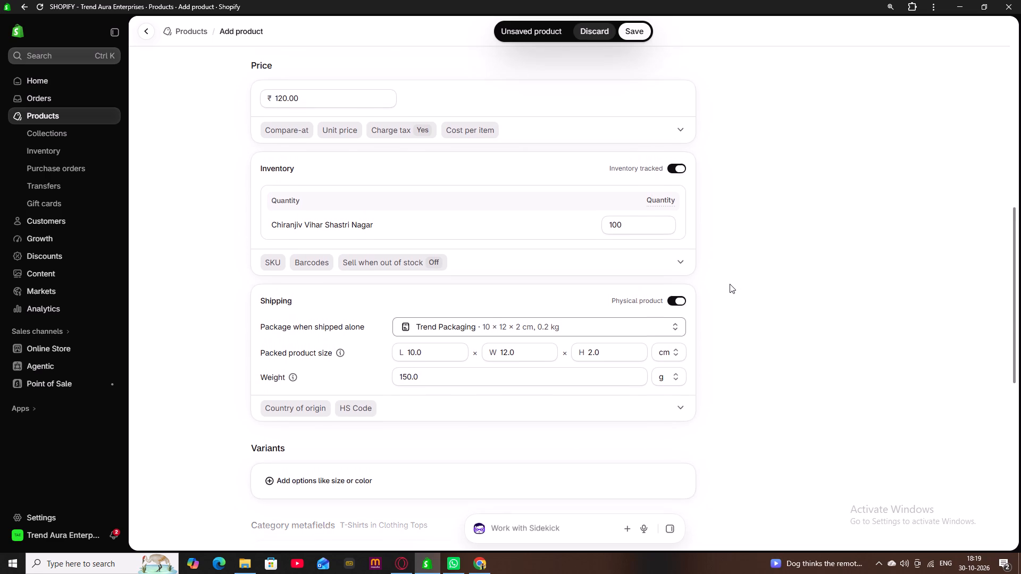
pyautogui.scroll(1, 730, 284)
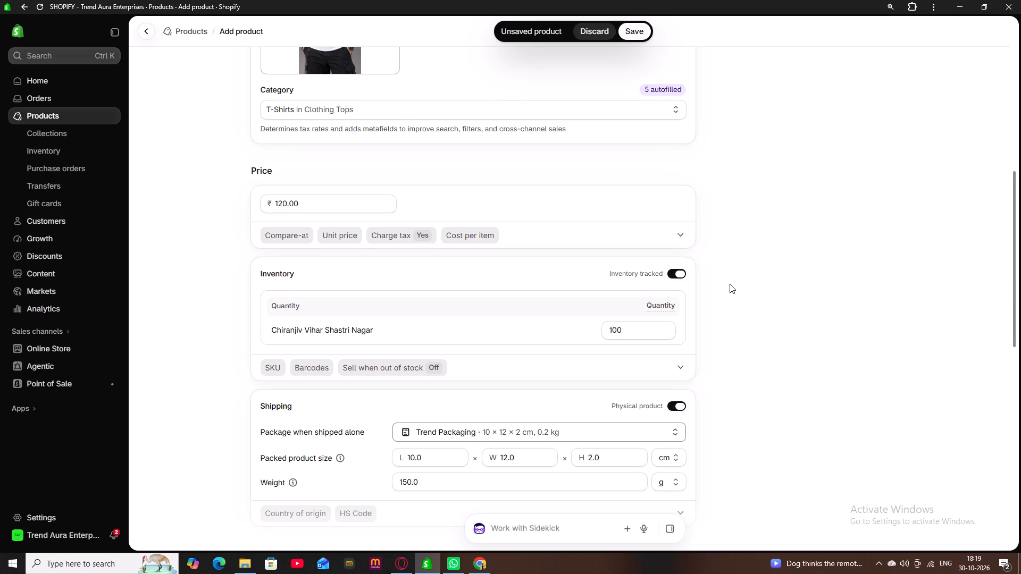
pyautogui.scroll(3, 730, 284)
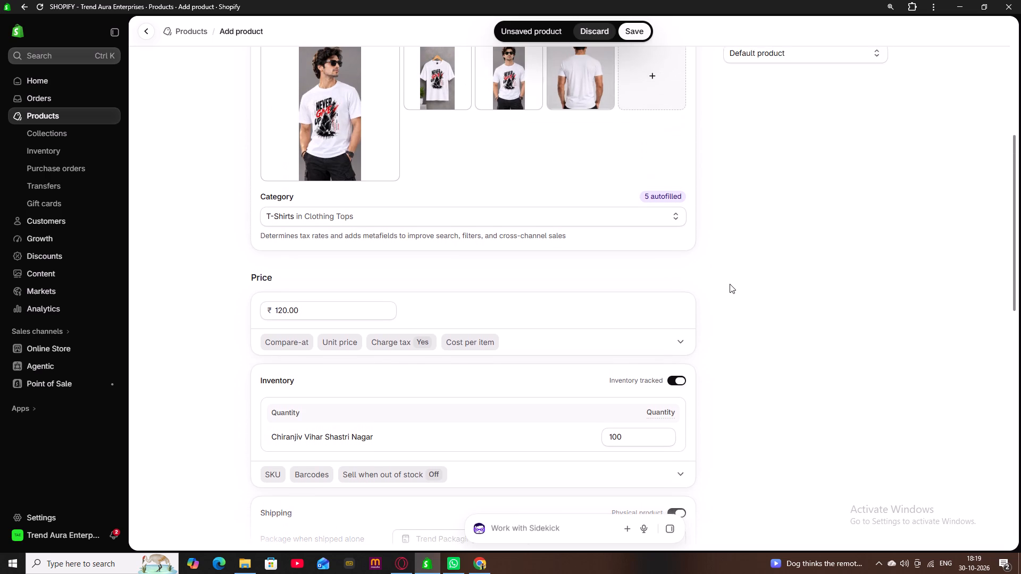
pyautogui.scroll(3, 730, 284)
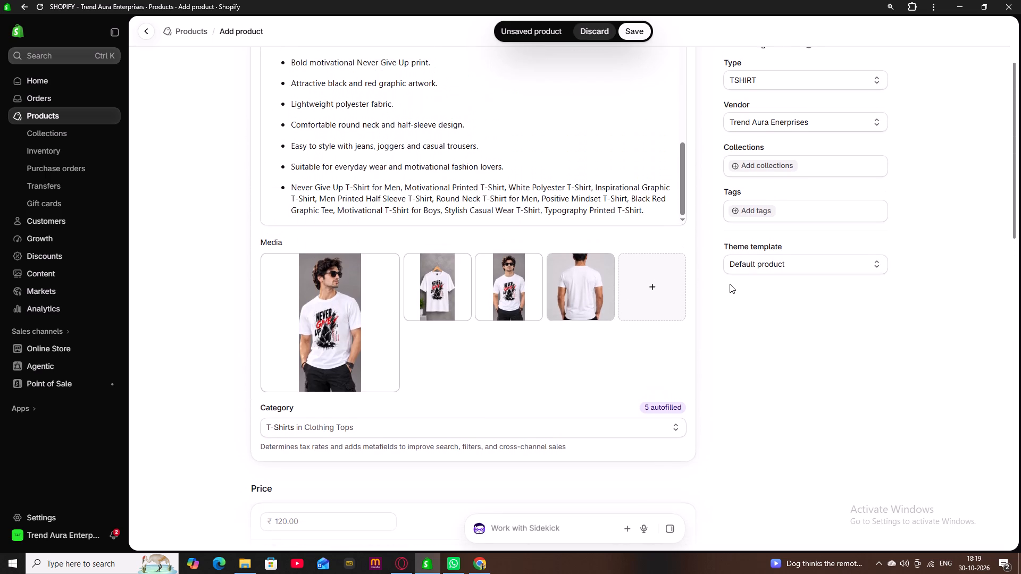
pyautogui.scroll(5, 730, 284)
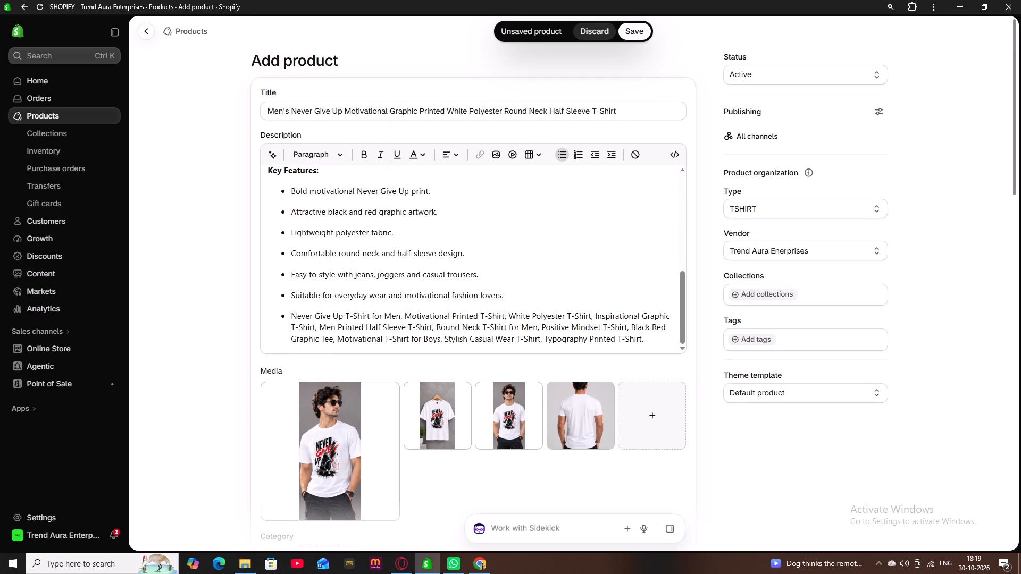
pyautogui.scroll(-4, 617, 306)
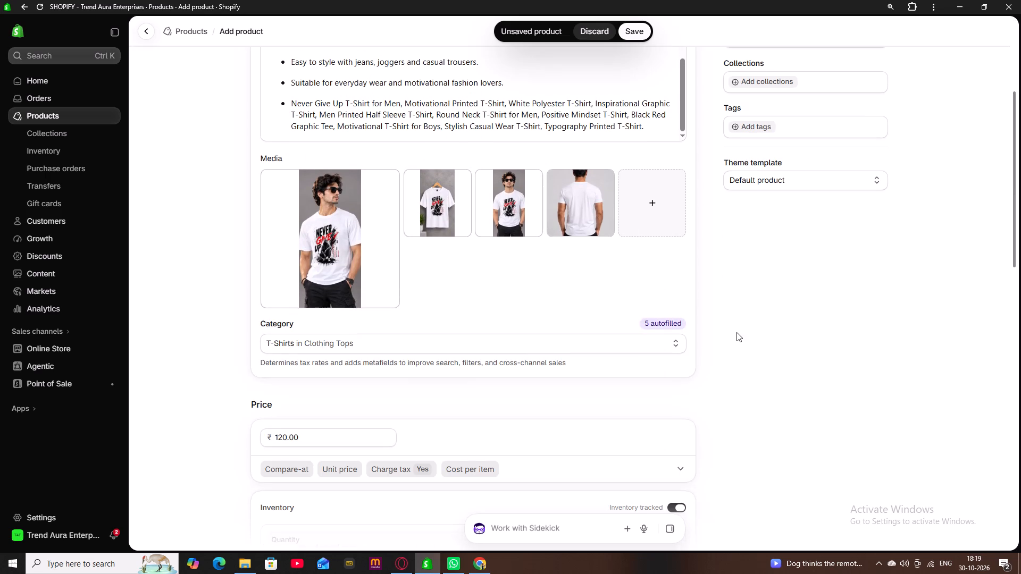
pyautogui.scroll(4, 737, 332)
pyautogui.scroll(-5, 737, 332)
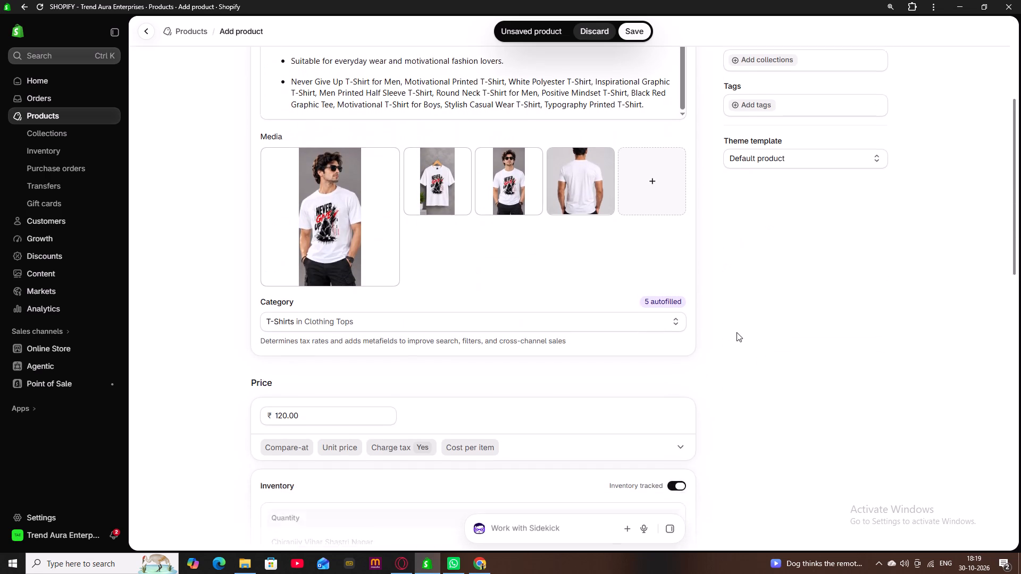
pyautogui.click(669, 294)
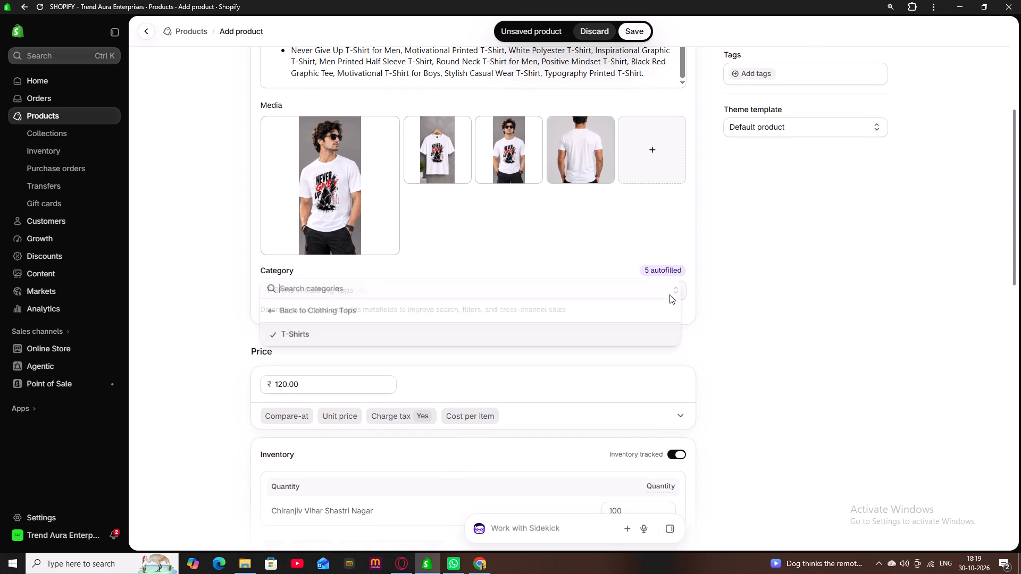
pyautogui.click(869, 323)
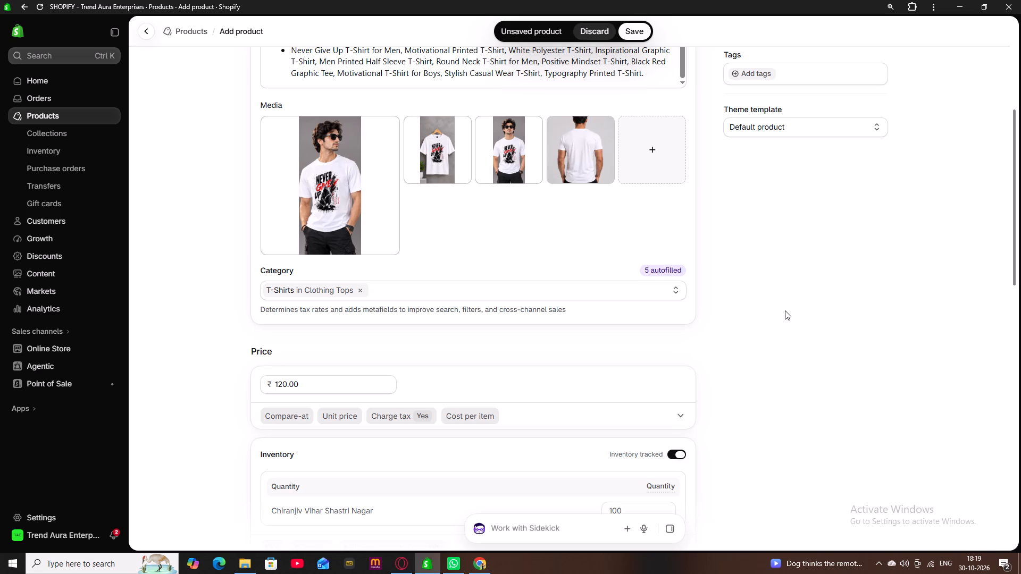
# Check the T-shirt's price, inventory, shipping, category metafields and search engine listing once more.
pyautogui.scroll(-4, 785, 310)
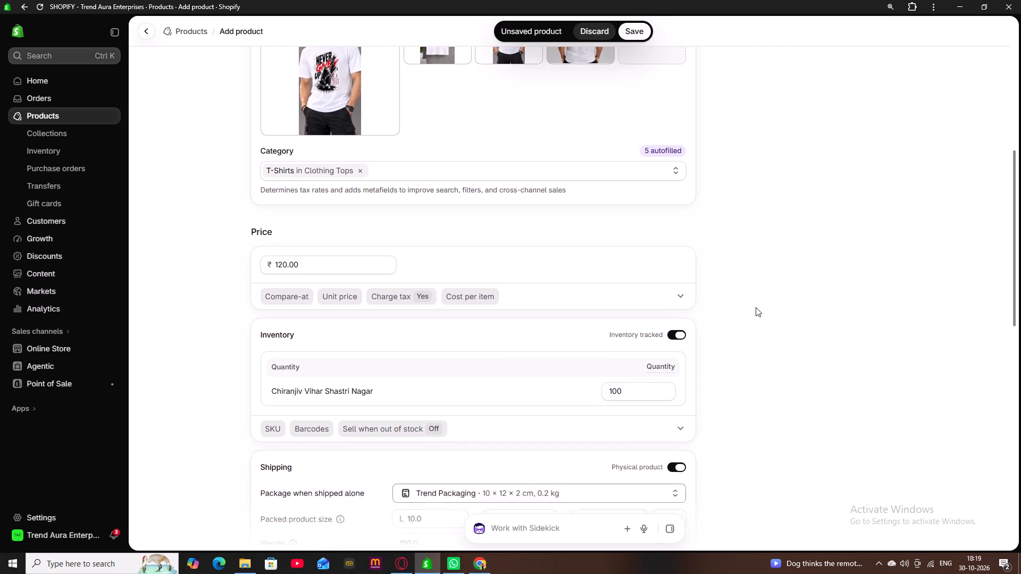
pyautogui.scroll(-5, 756, 307)
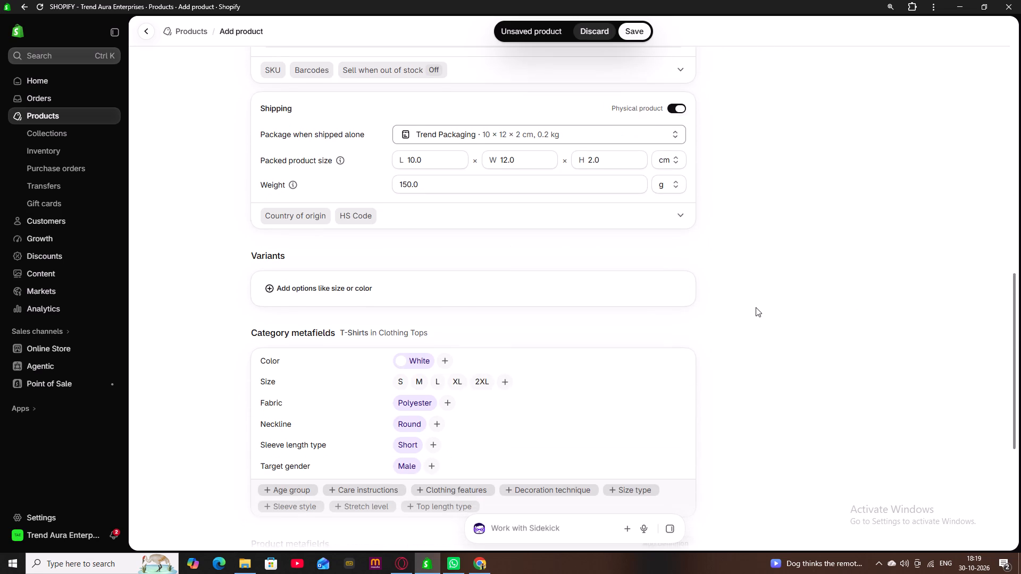
pyautogui.scroll(-3, 756, 307)
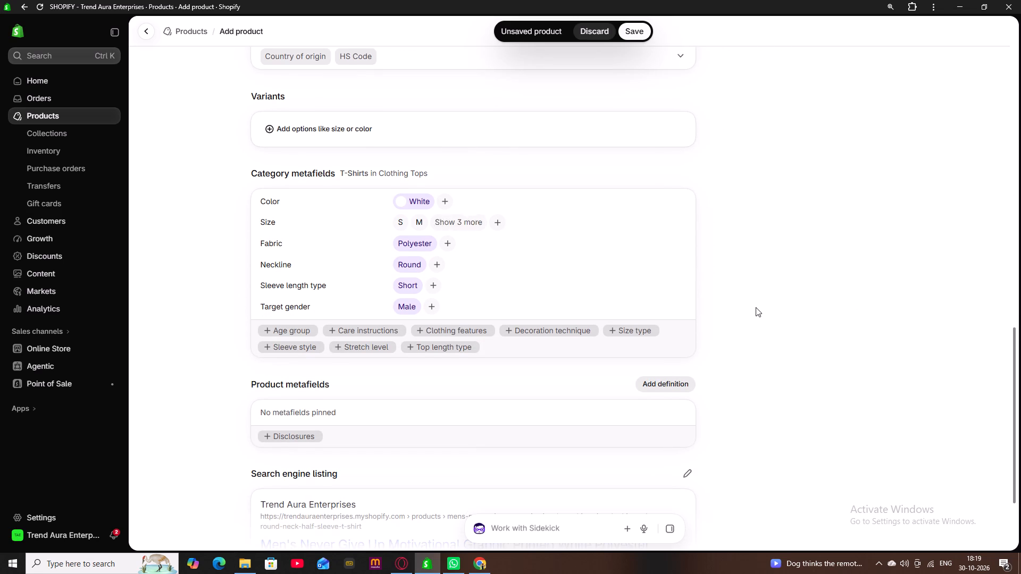
pyautogui.scroll(-2, 756, 307)
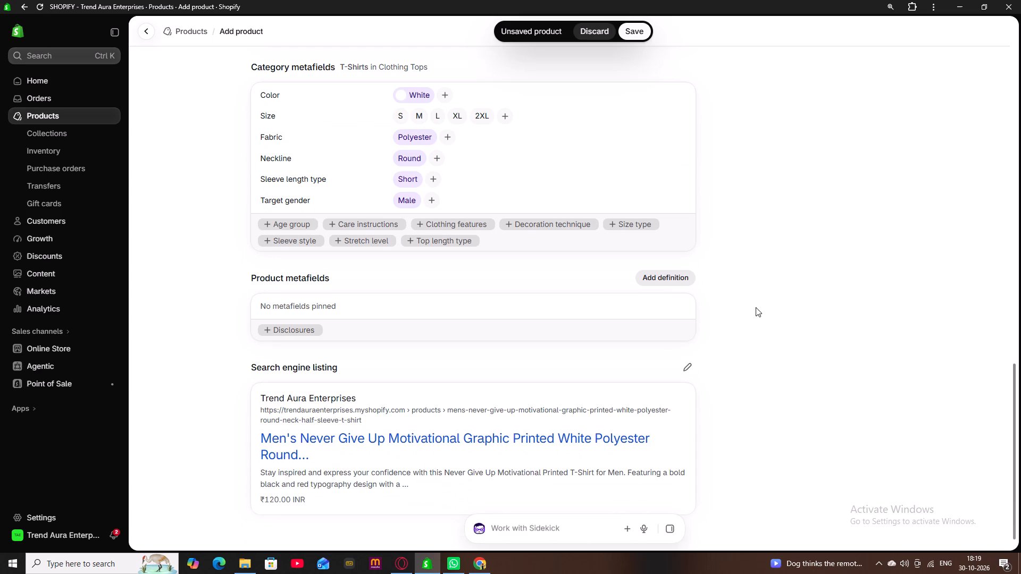
pyautogui.scroll(-2, 756, 307)
pyautogui.scroll(4, 756, 307)
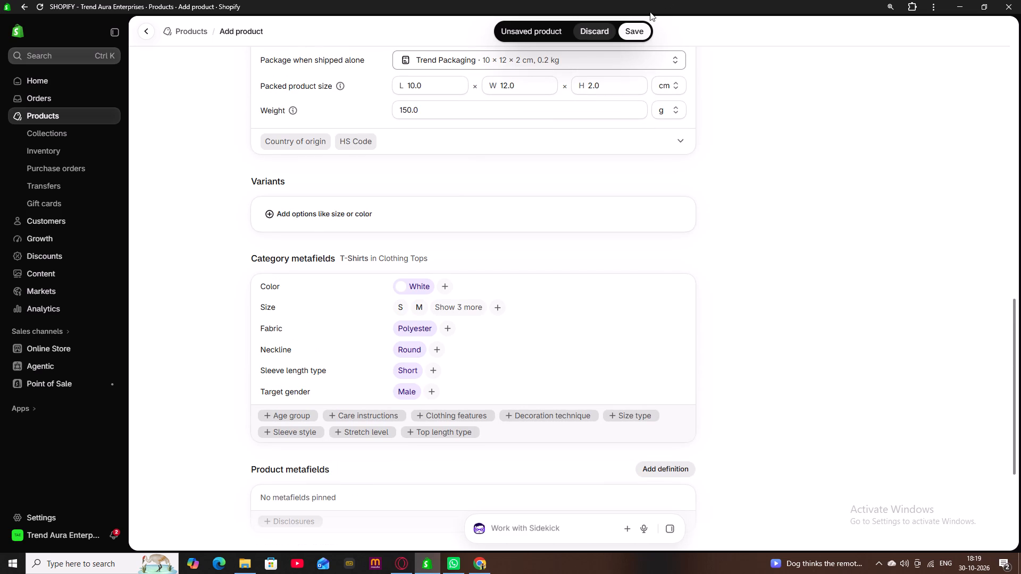
# Save the Never Give Up T-shirt product.
pyautogui.click(639, 36)
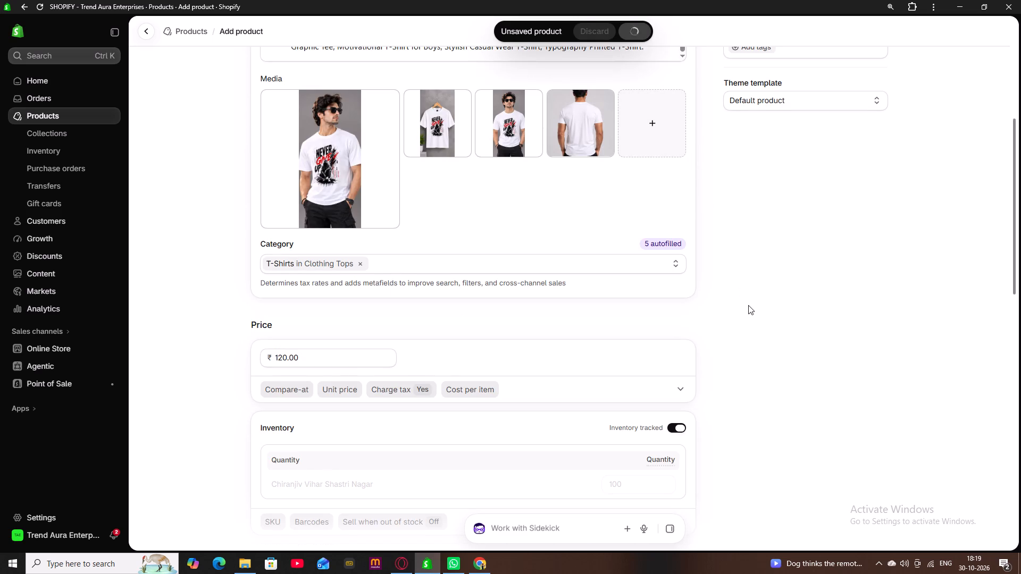
pyautogui.scroll(-1, 811, 327)
pyautogui.scroll(6, 814, 325)
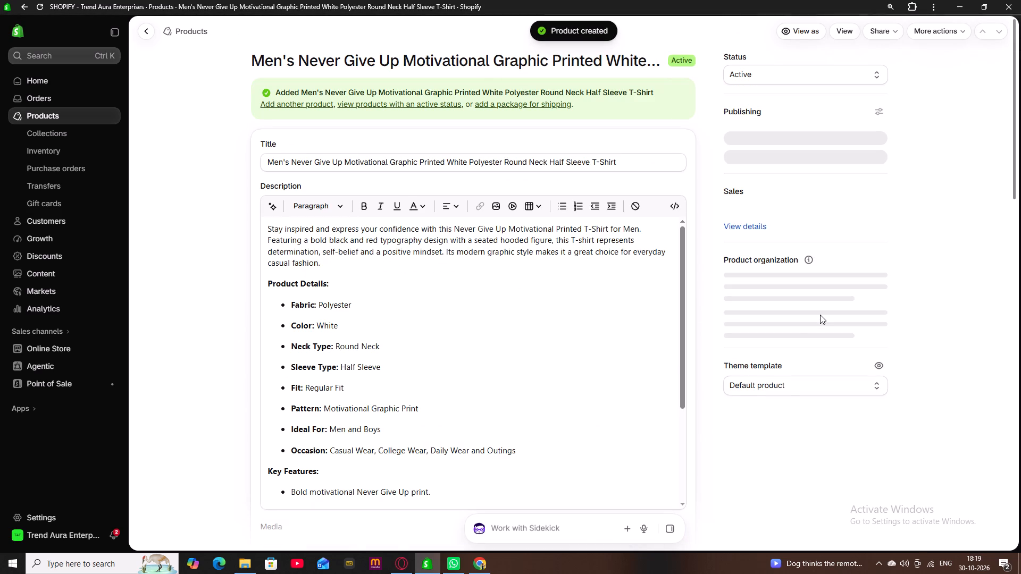
# Start a new blank product from the store's product list.
pyautogui.click(77, 117)
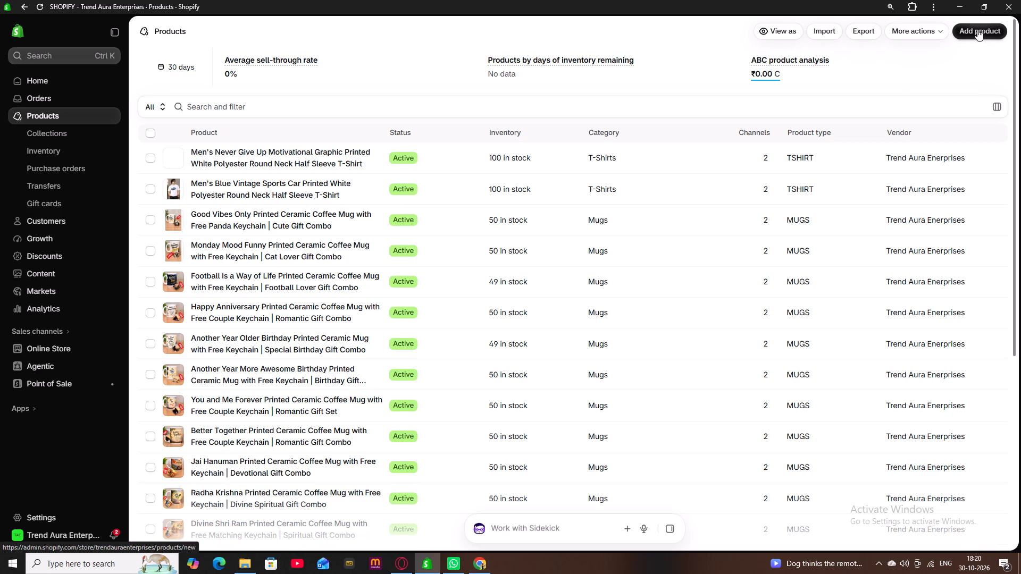
pyautogui.click(977, 29)
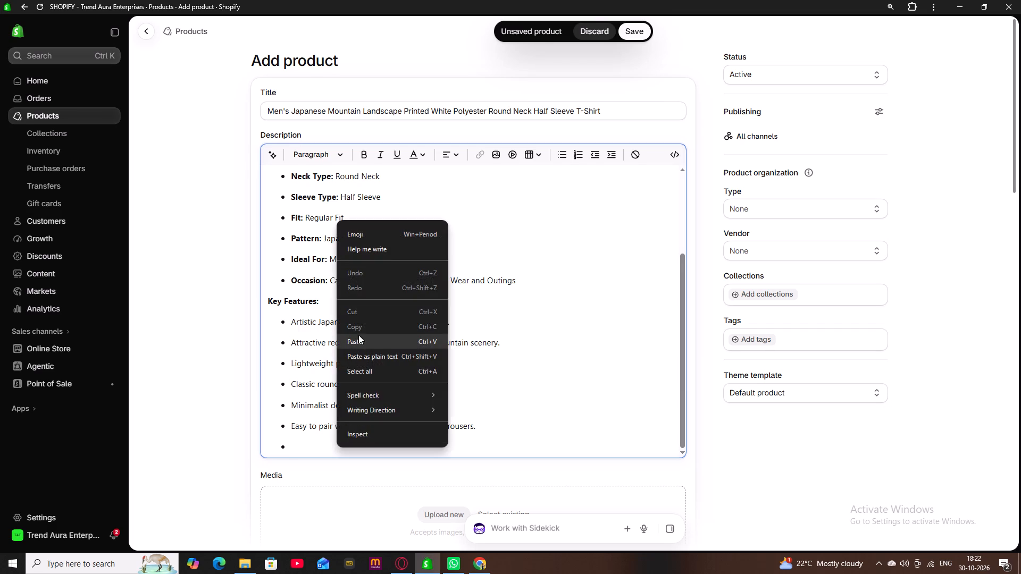
# Upload mockup images 1309 and 1310 from the MOCK UPS folder to the product's media.
pyautogui.scroll(-3, 473, 494)
pyautogui.click(305, 349)
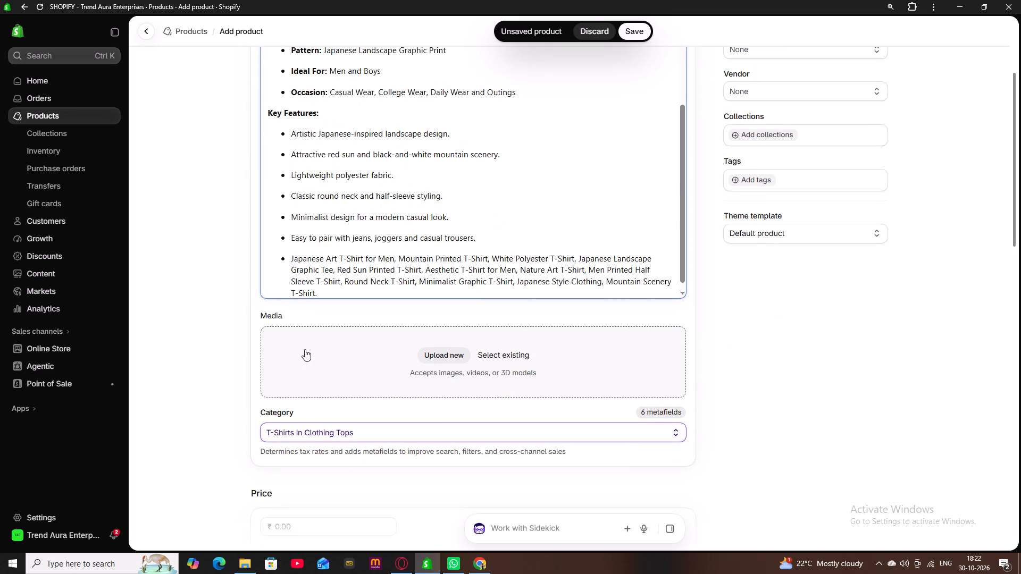
pyautogui.moveTo(535, 63); pyautogui.dragTo(518, 242)
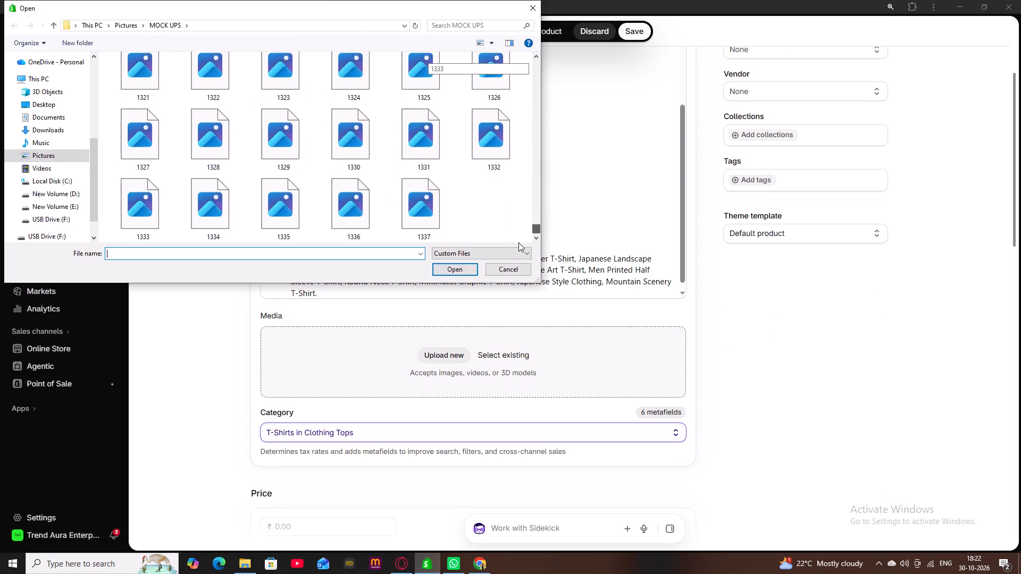
pyautogui.moveTo(518, 242); pyautogui.dragTo(518, 249)
pyautogui.scroll(2, 487, 212)
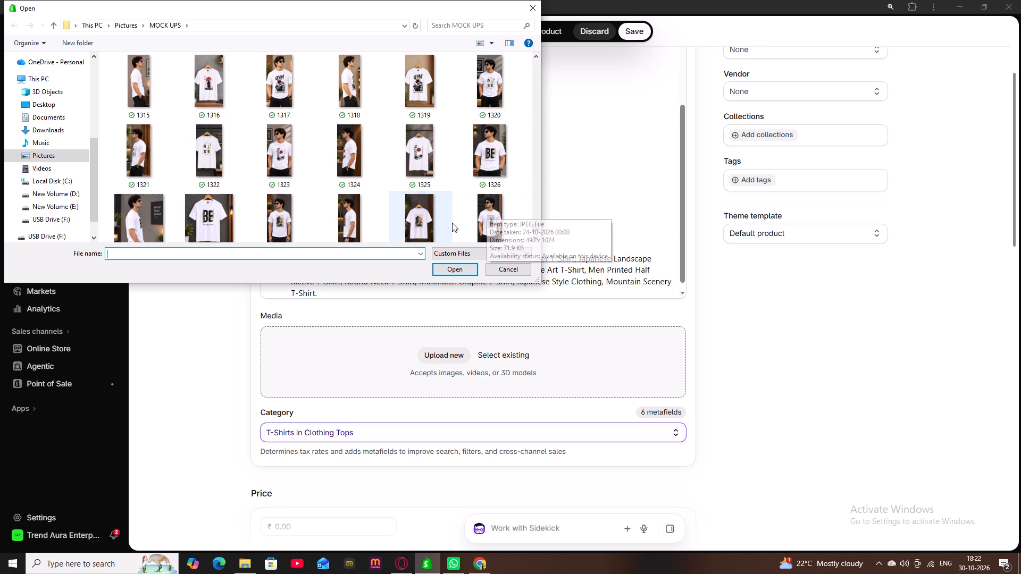
pyautogui.scroll(1, 452, 223)
pyautogui.scroll(1, 381, 210)
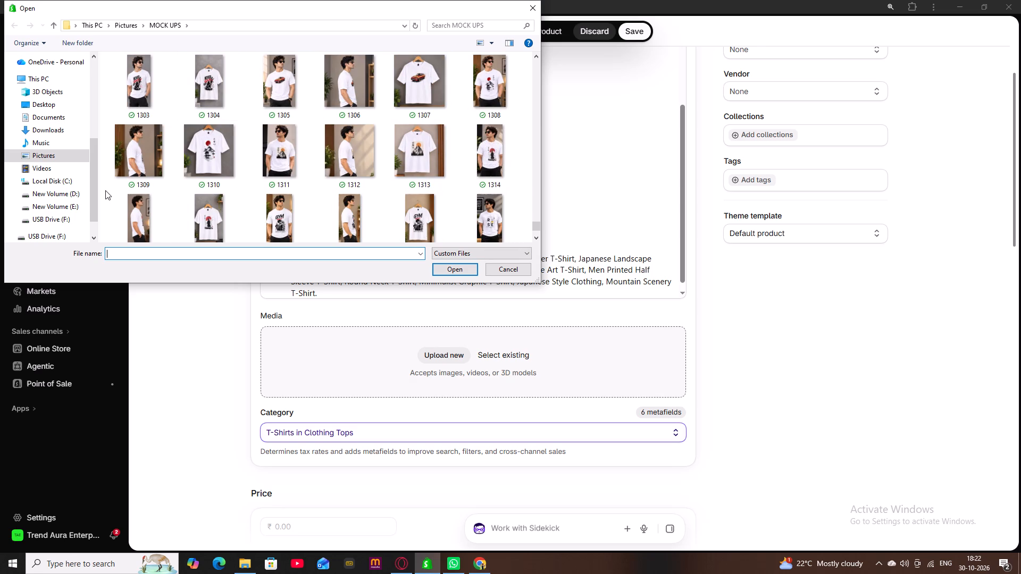
pyautogui.moveTo(115, 187); pyautogui.dragTo(199, 187)
pyautogui.click(458, 267)
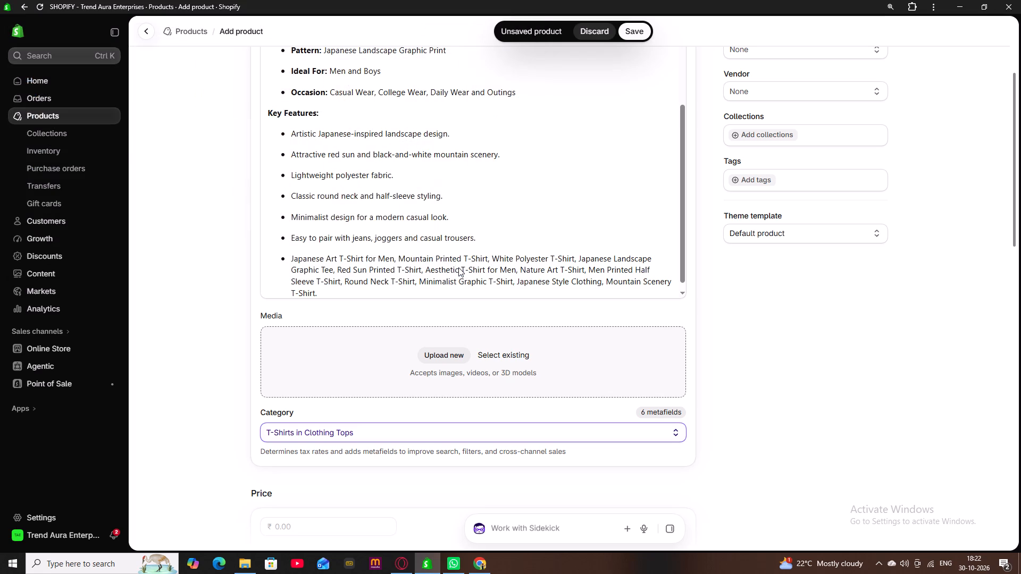
pyautogui.click(526, 375)
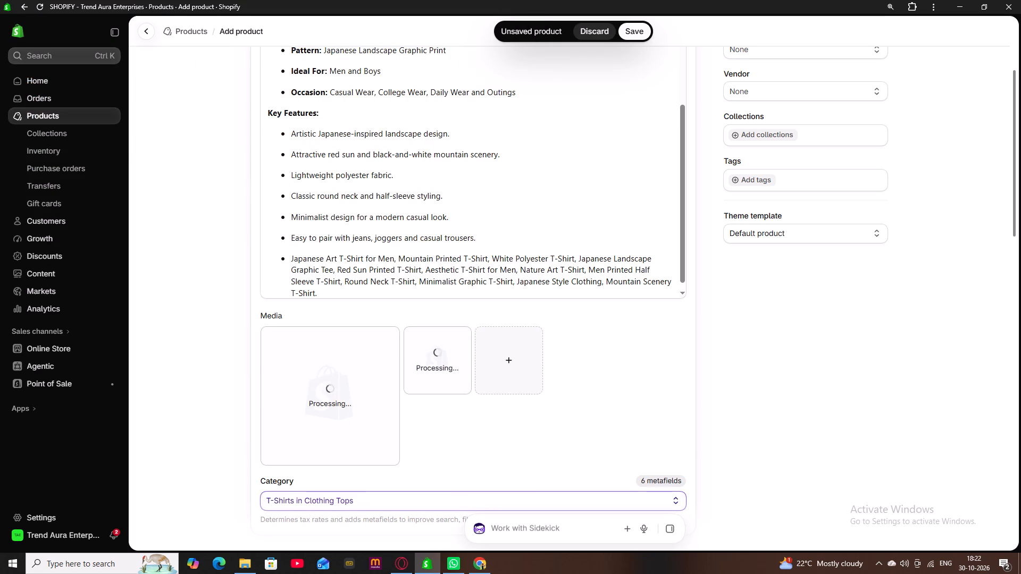
# Upload the front-view model image 1308 from MOCK UPS as additional product media.
pyautogui.click(488, 346)
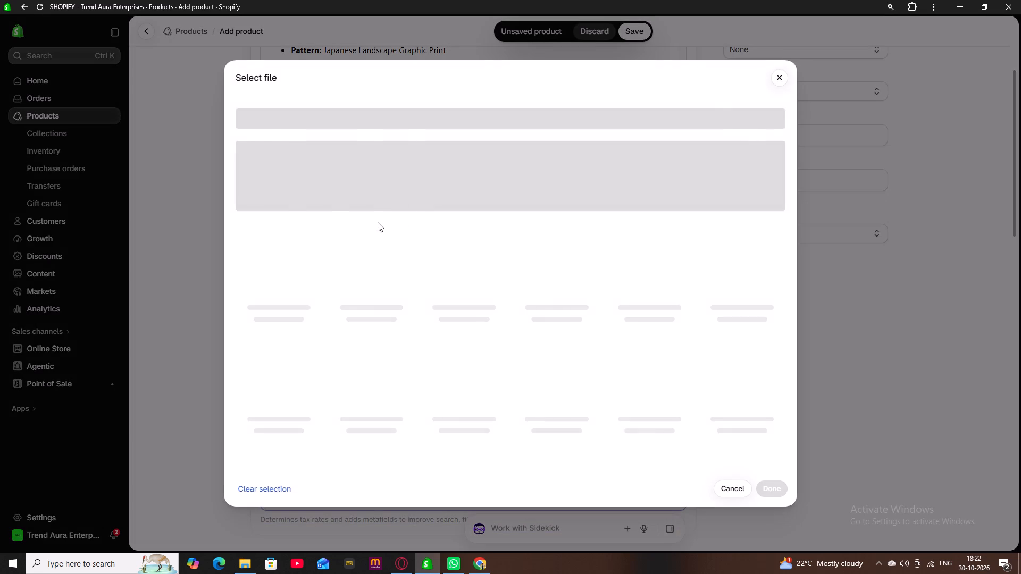
pyautogui.click(358, 211)
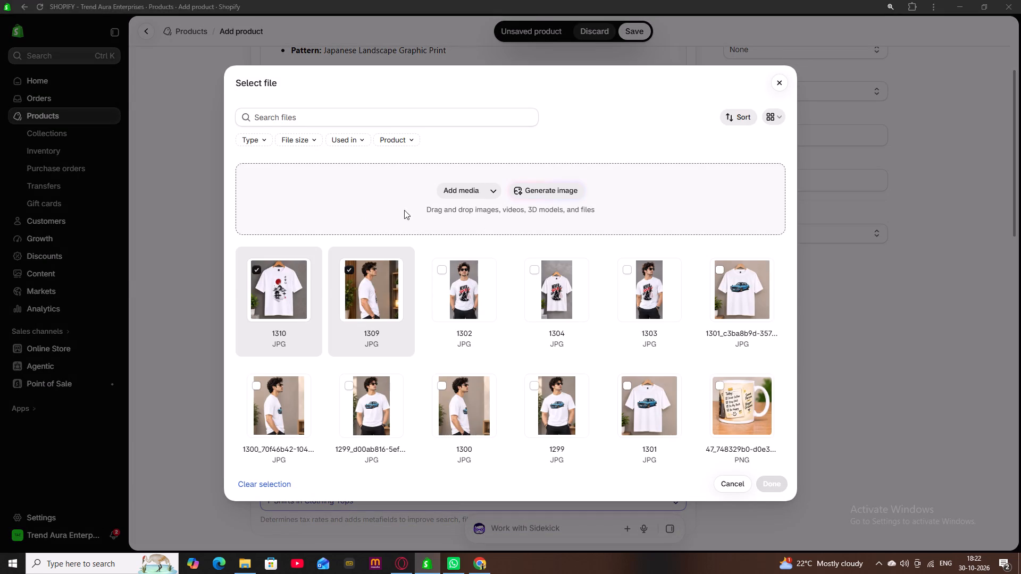
pyautogui.moveTo(537, 64); pyautogui.dragTo(537, 117)
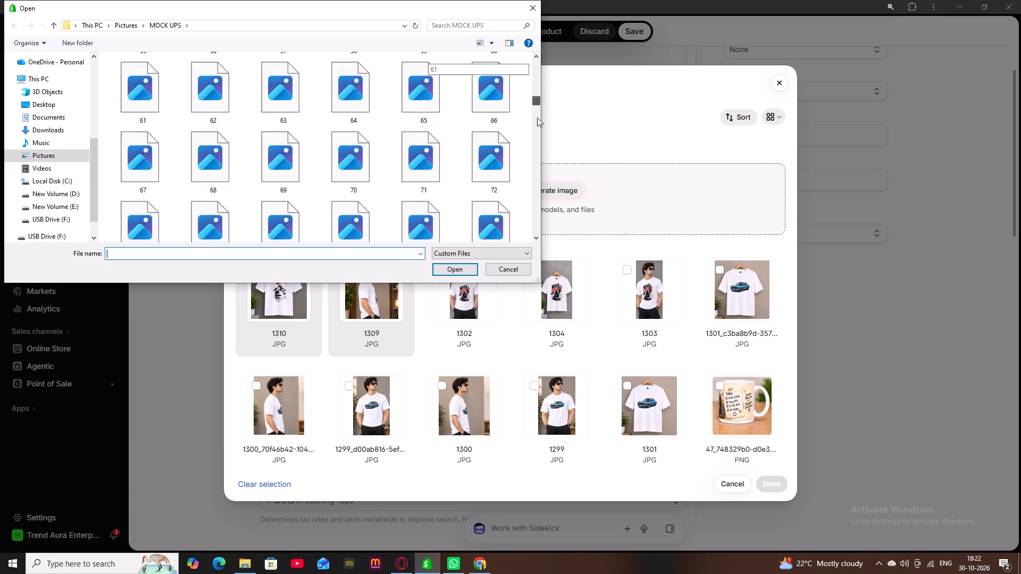
pyautogui.moveTo(537, 117); pyautogui.dragTo(537, 250)
pyautogui.scroll(4, 478, 224)
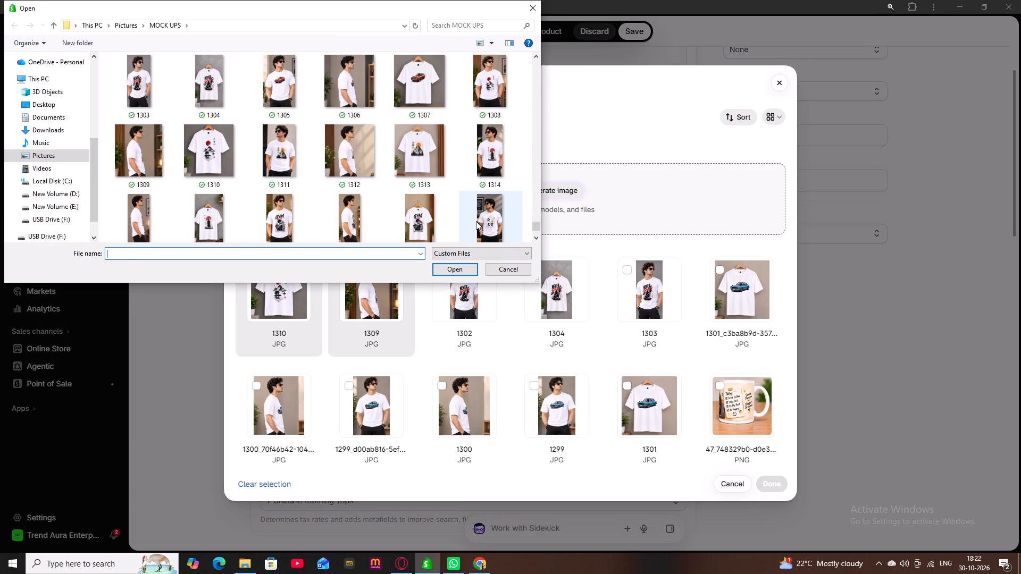
pyautogui.doubleClick(479, 90)
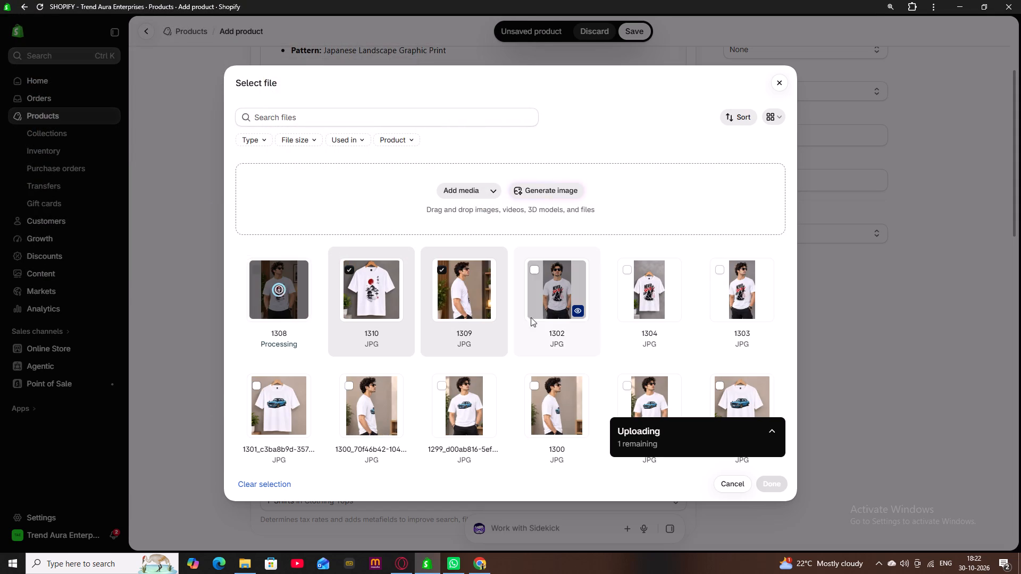
# Select the existing plain white back-view image 35 from the store files and add the chosen files to the product's media.
pyautogui.scroll(-7, 484, 366)
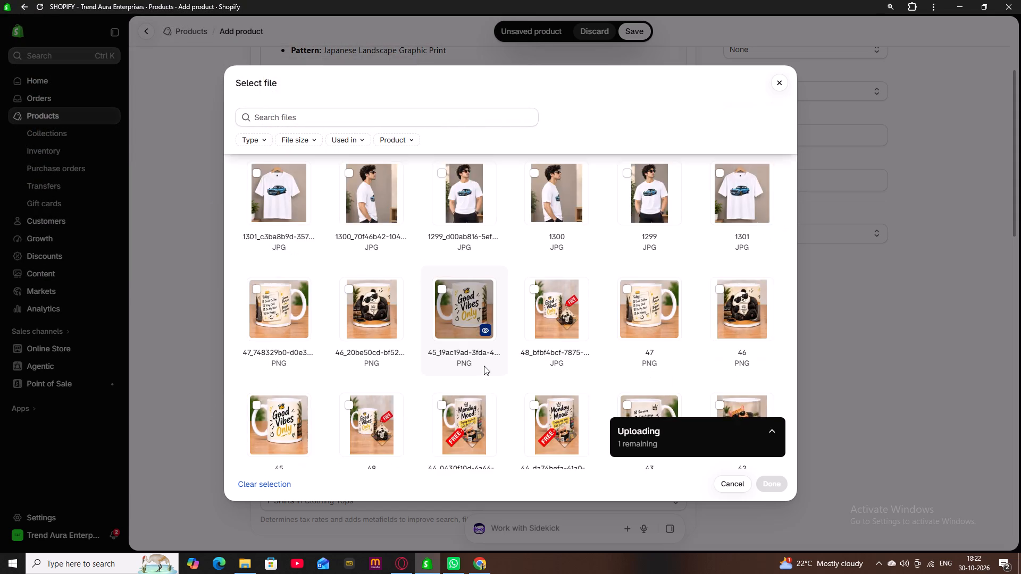
pyautogui.scroll(-20, 484, 366)
pyautogui.scroll(-10, 484, 366)
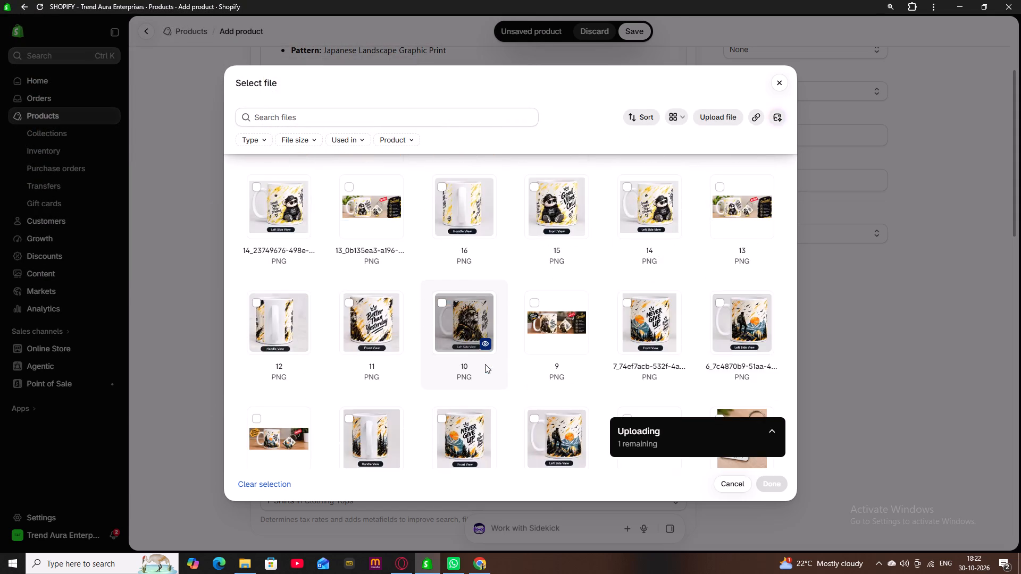
pyautogui.scroll(-8, 485, 364)
pyautogui.click(440, 370)
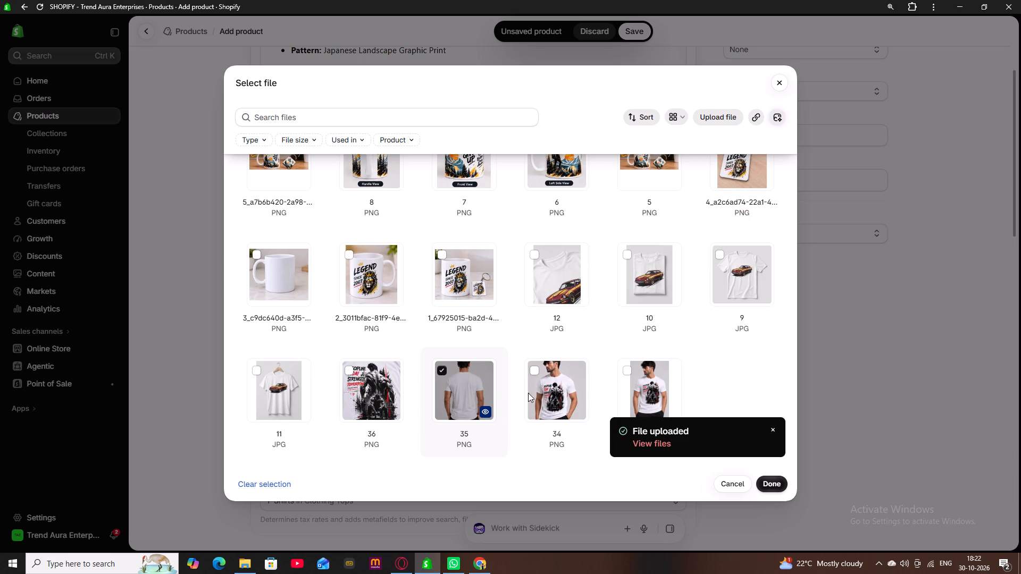
pyautogui.click(781, 487)
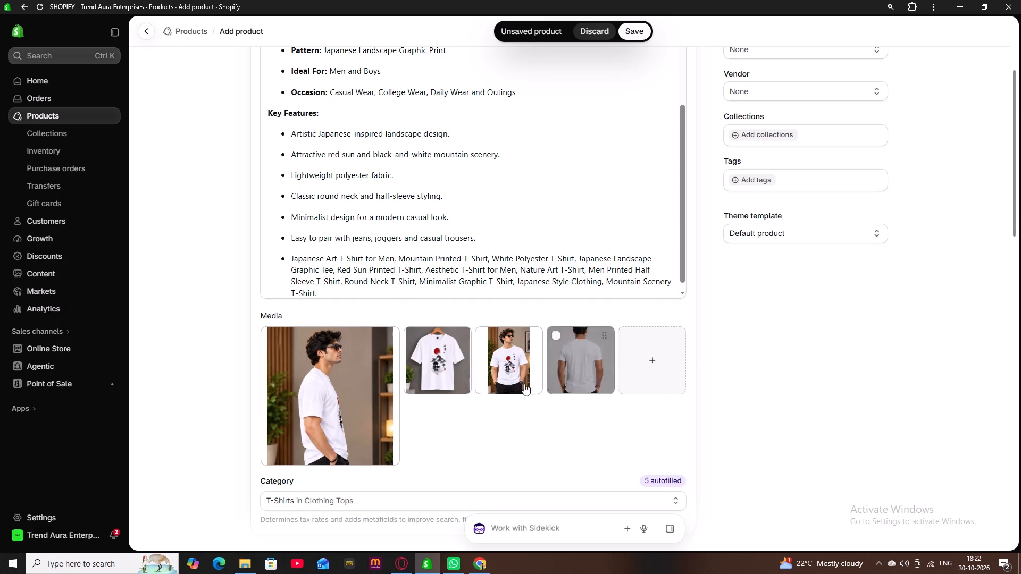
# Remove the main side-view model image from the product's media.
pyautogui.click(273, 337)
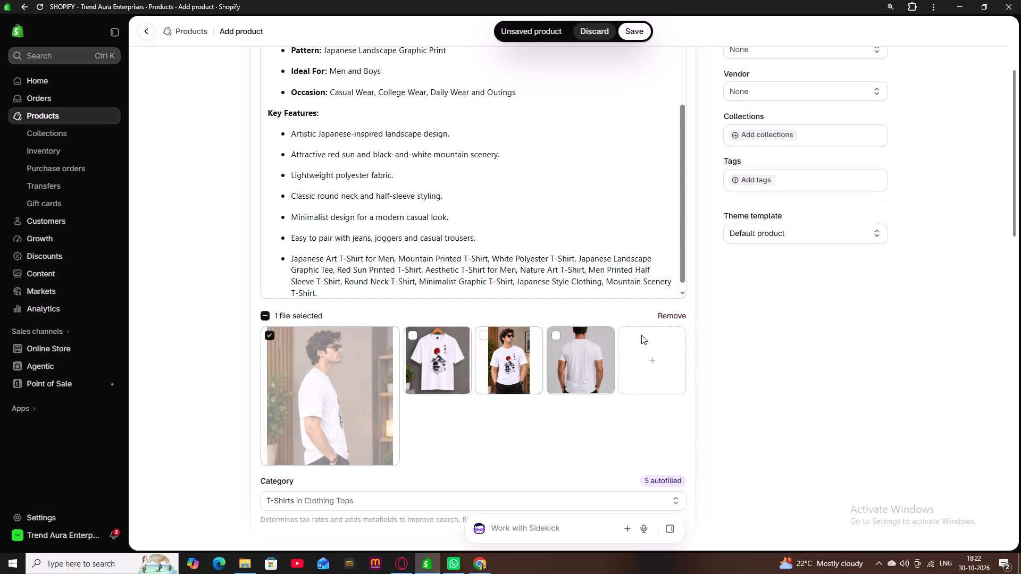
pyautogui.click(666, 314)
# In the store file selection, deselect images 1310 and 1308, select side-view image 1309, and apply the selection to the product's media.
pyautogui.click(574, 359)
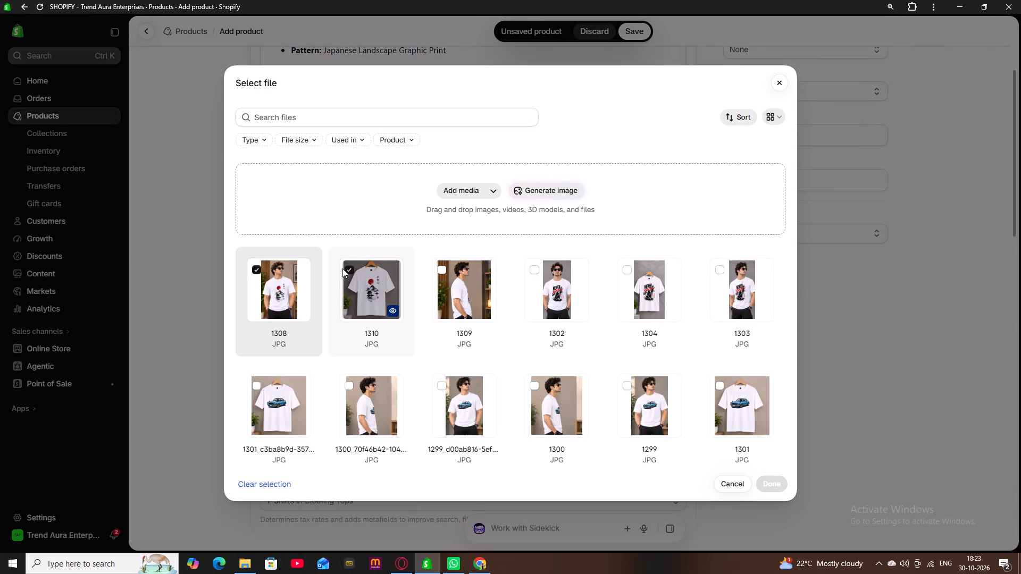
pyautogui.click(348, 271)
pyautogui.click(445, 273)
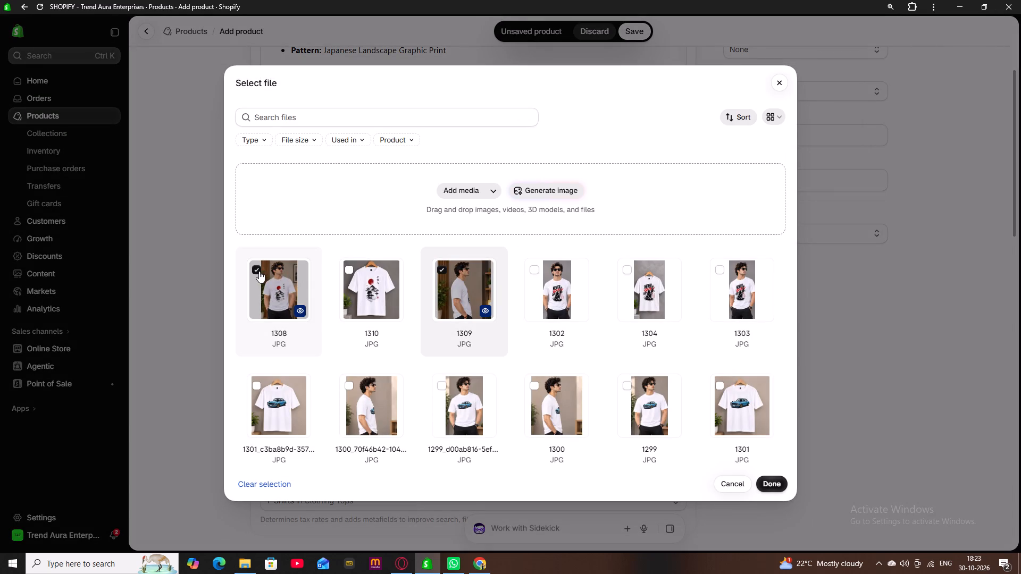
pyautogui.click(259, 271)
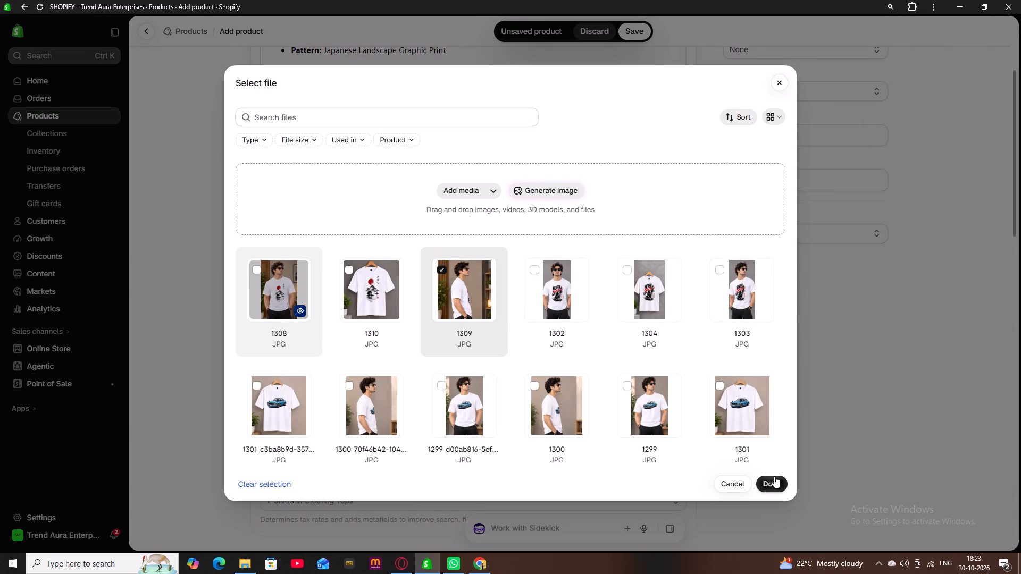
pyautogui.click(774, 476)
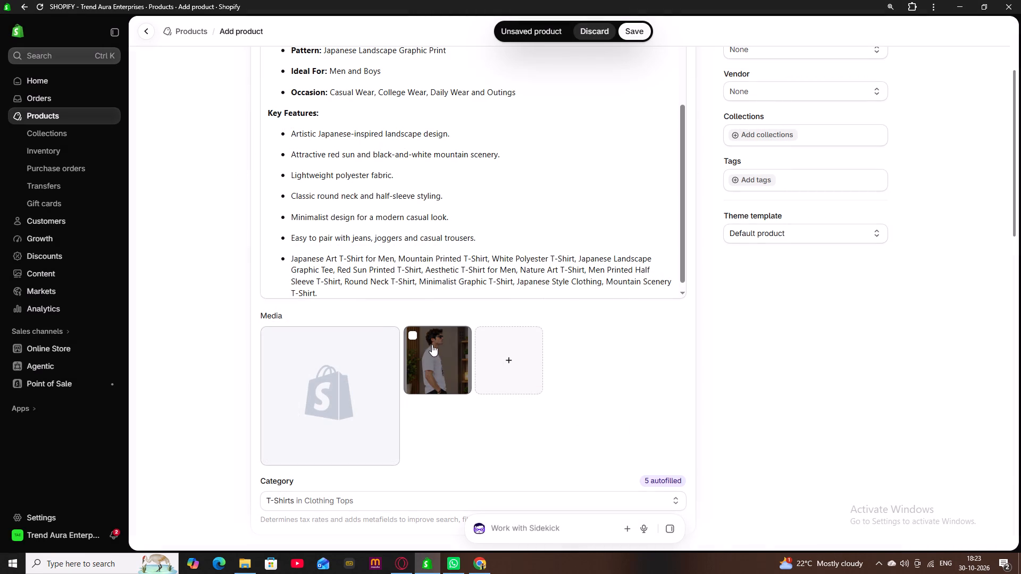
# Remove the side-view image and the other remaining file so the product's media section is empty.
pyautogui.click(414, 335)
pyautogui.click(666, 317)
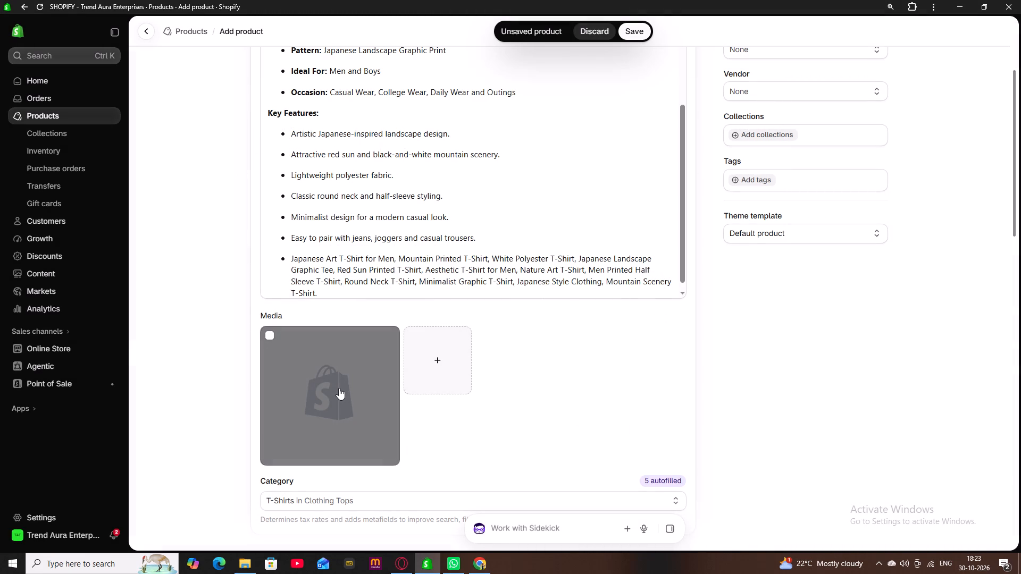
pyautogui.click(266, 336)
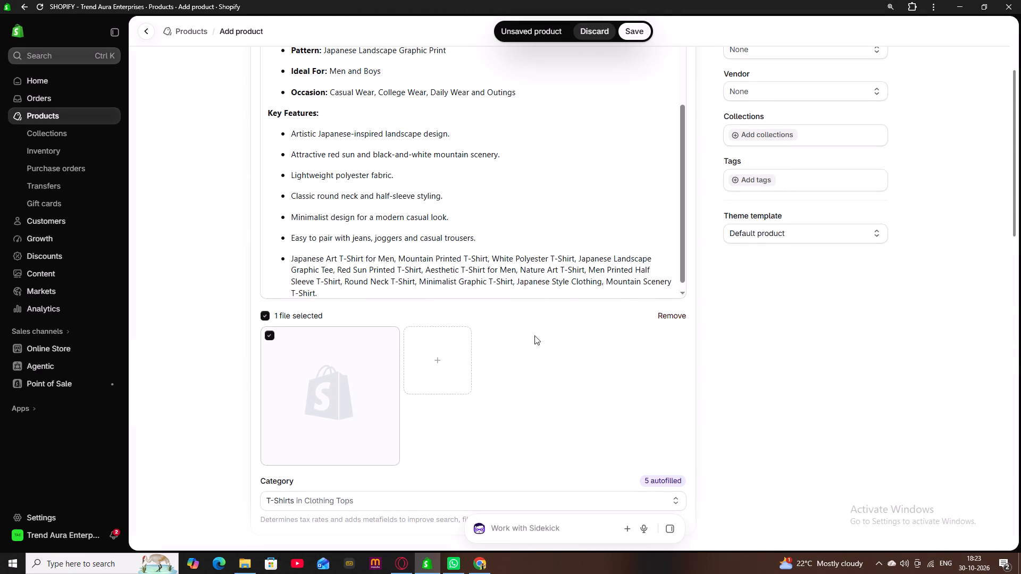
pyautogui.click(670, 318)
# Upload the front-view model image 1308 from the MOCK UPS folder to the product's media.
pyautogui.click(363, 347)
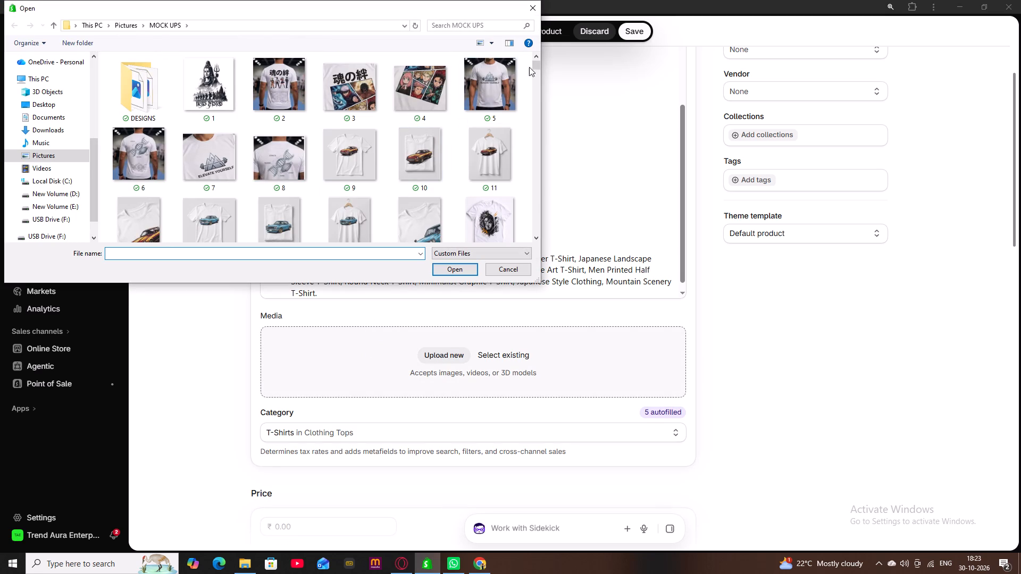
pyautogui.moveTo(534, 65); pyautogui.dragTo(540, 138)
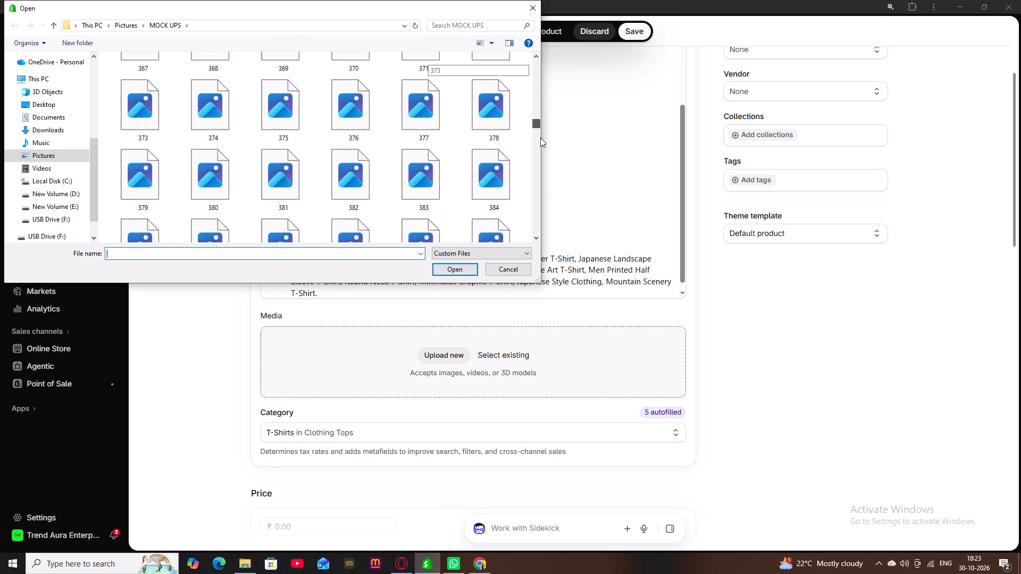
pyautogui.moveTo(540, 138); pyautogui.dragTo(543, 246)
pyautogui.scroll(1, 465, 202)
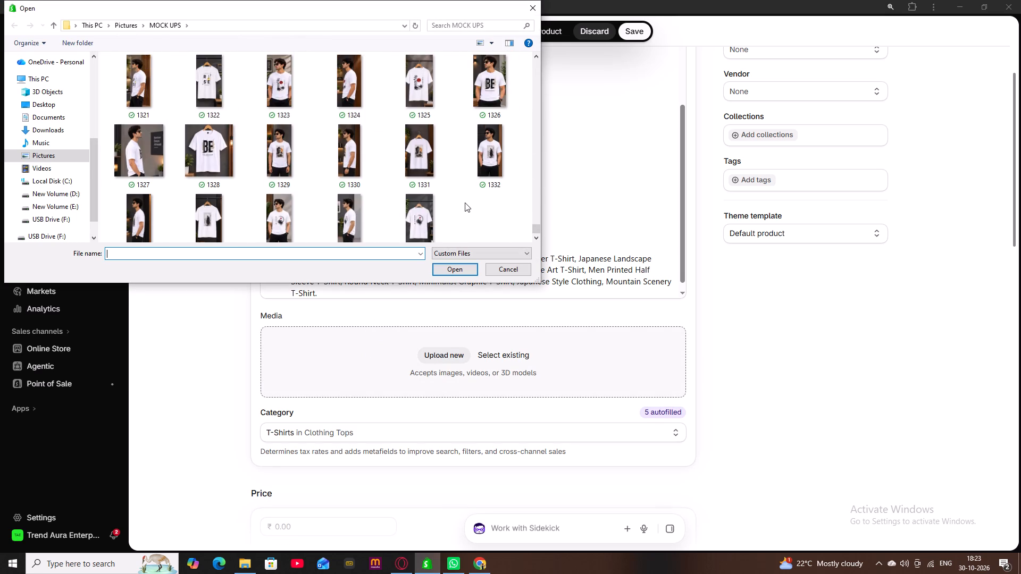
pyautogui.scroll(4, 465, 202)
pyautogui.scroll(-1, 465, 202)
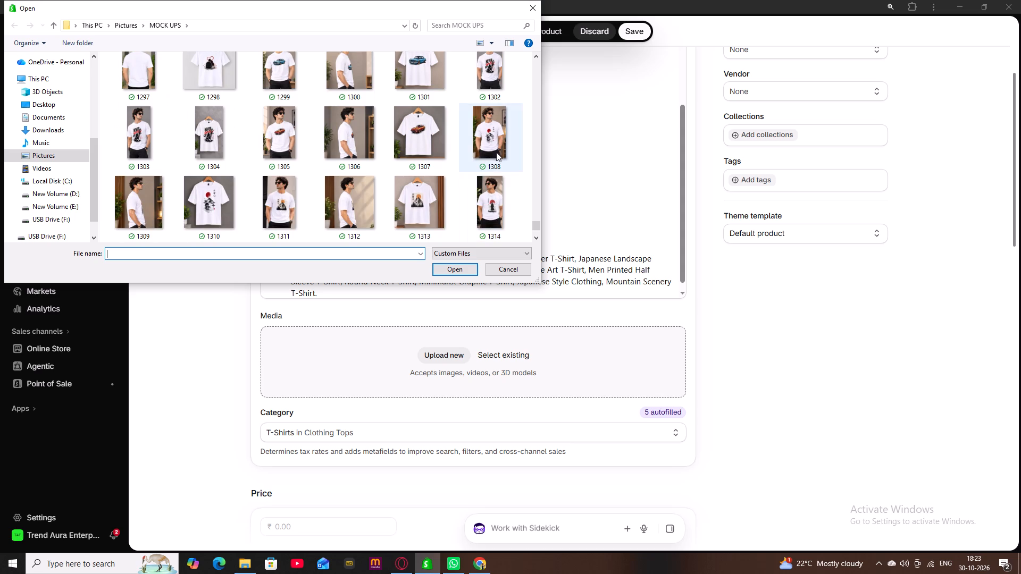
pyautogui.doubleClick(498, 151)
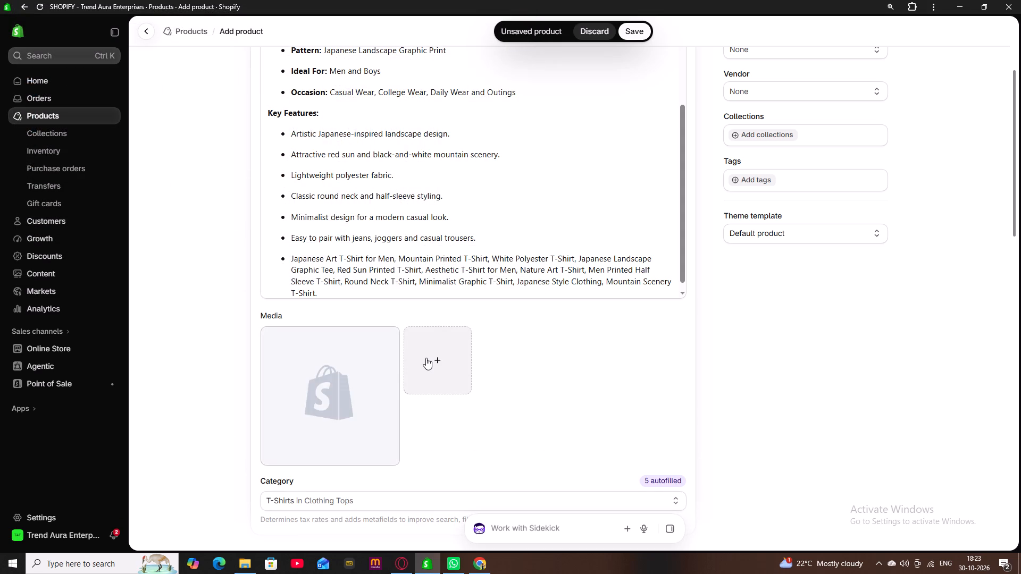
# From the store files, deselect the newly uploaded 1308 copy and add images 1310, 1309 and plain back view 35 to the product's media.
pyautogui.click(426, 358)
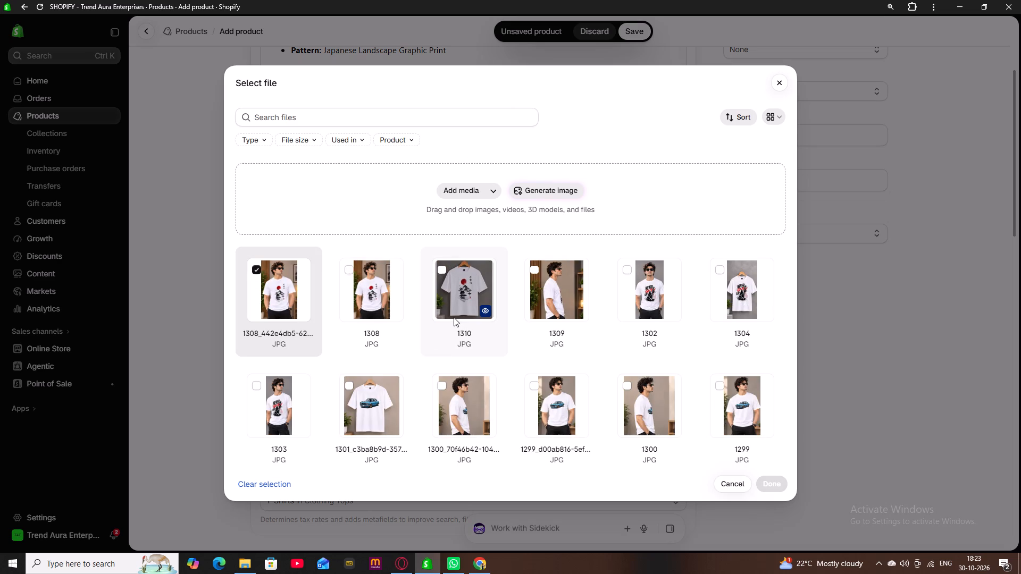
pyautogui.click(442, 269)
pyautogui.click(532, 269)
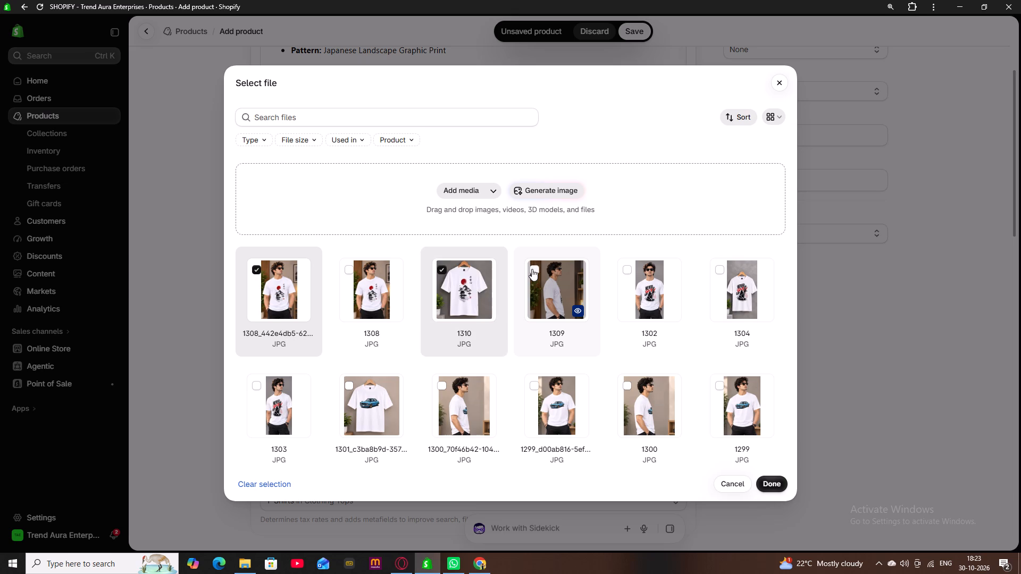
pyautogui.click(257, 267)
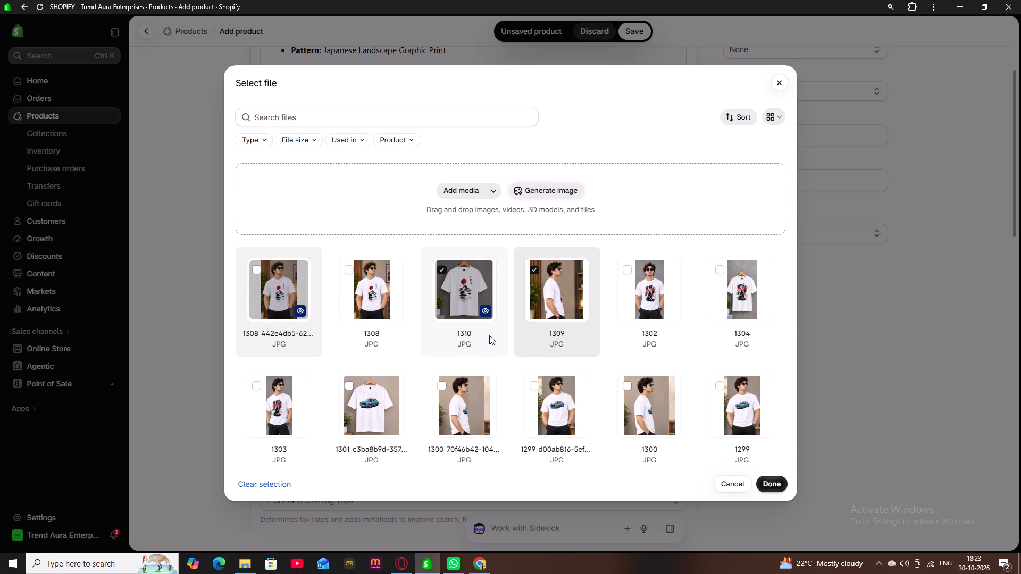
pyautogui.scroll(-19, 489, 335)
pyautogui.scroll(-4, 493, 332)
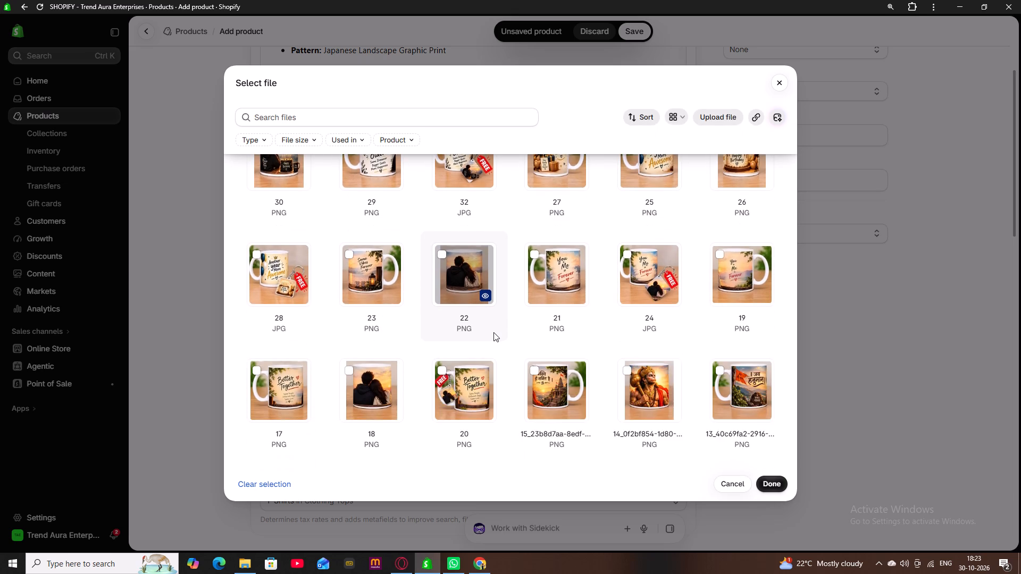
pyautogui.scroll(-14, 493, 332)
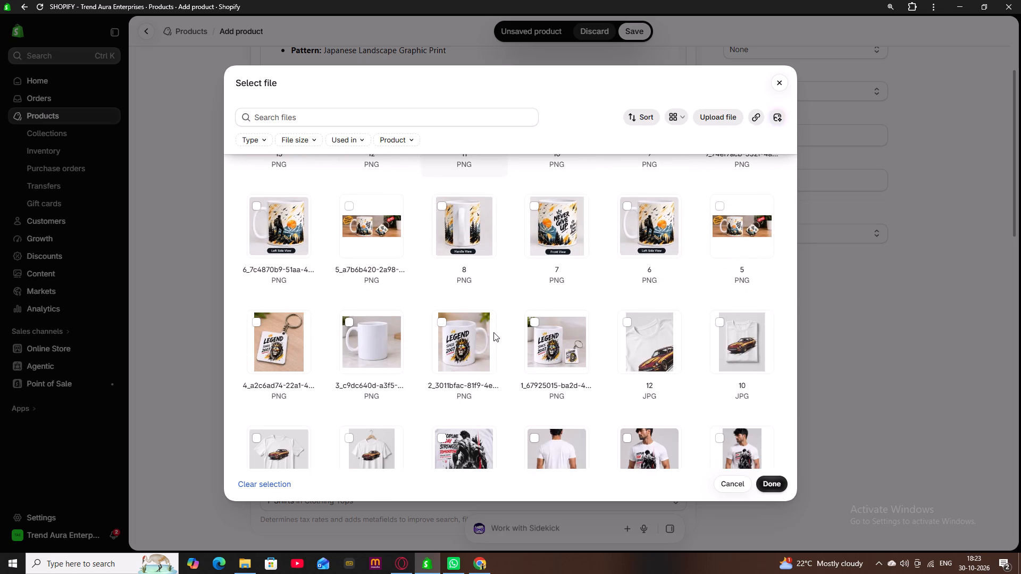
pyautogui.scroll(-4, 493, 332)
pyautogui.click(533, 368)
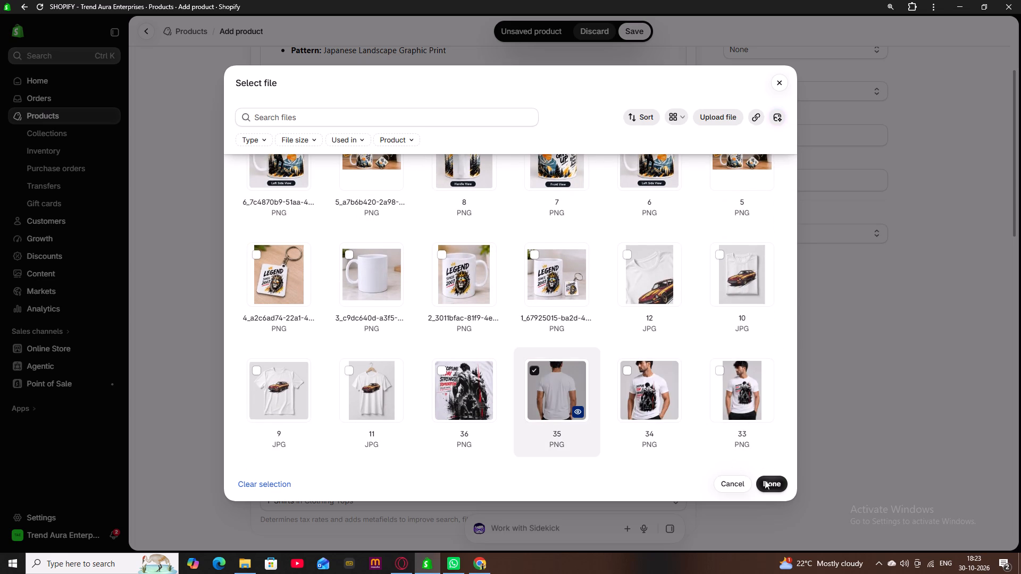
pyautogui.click(775, 484)
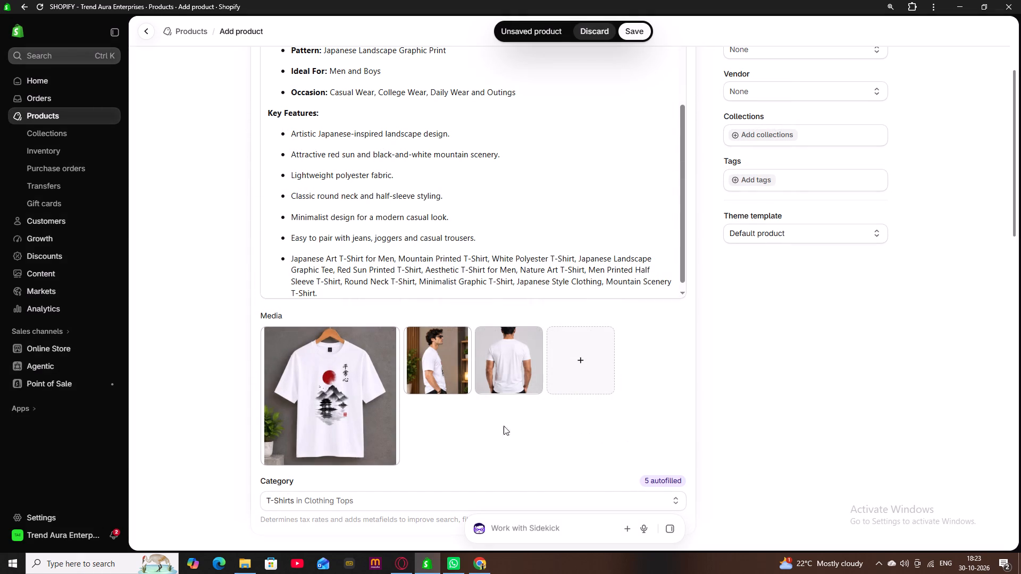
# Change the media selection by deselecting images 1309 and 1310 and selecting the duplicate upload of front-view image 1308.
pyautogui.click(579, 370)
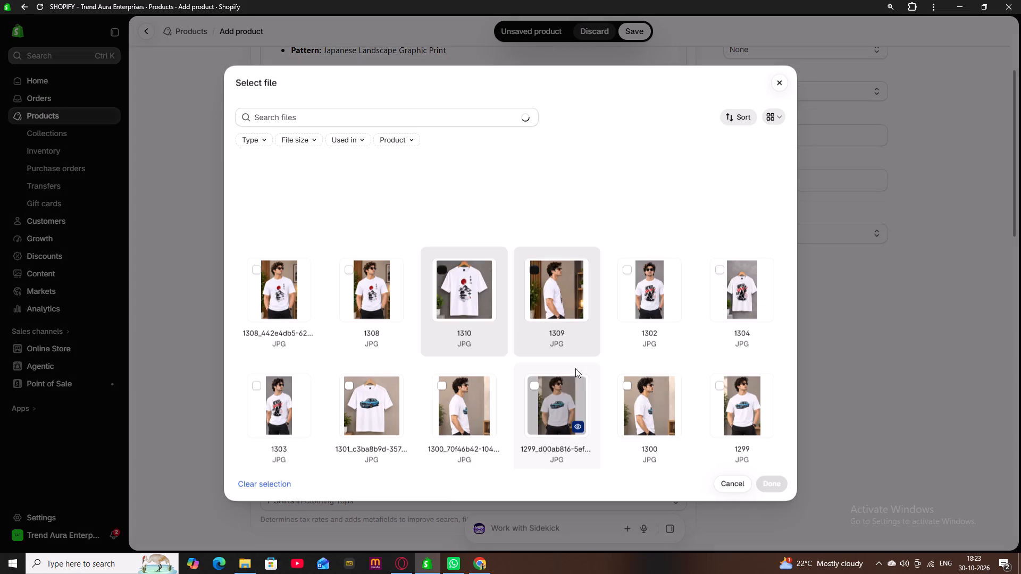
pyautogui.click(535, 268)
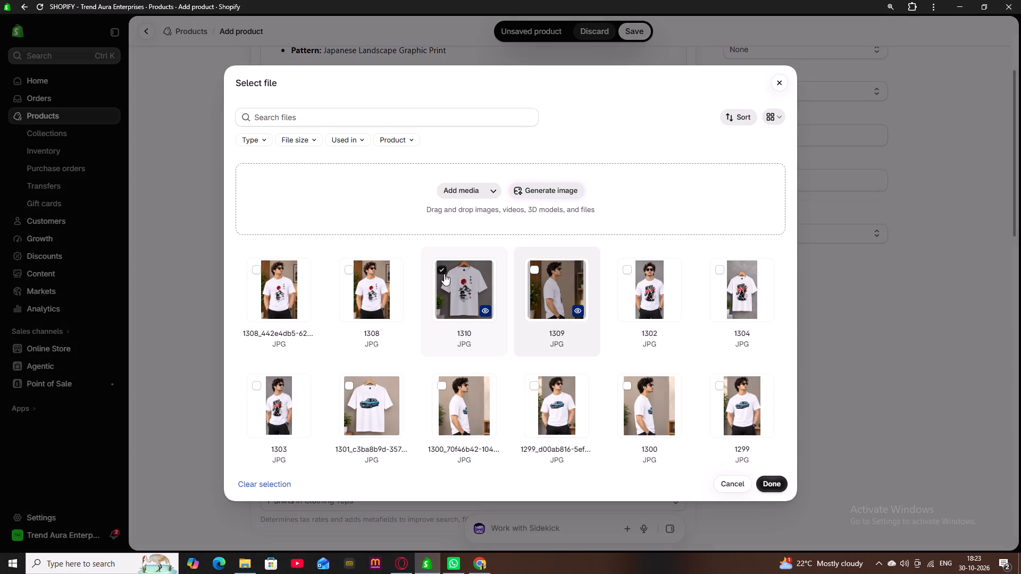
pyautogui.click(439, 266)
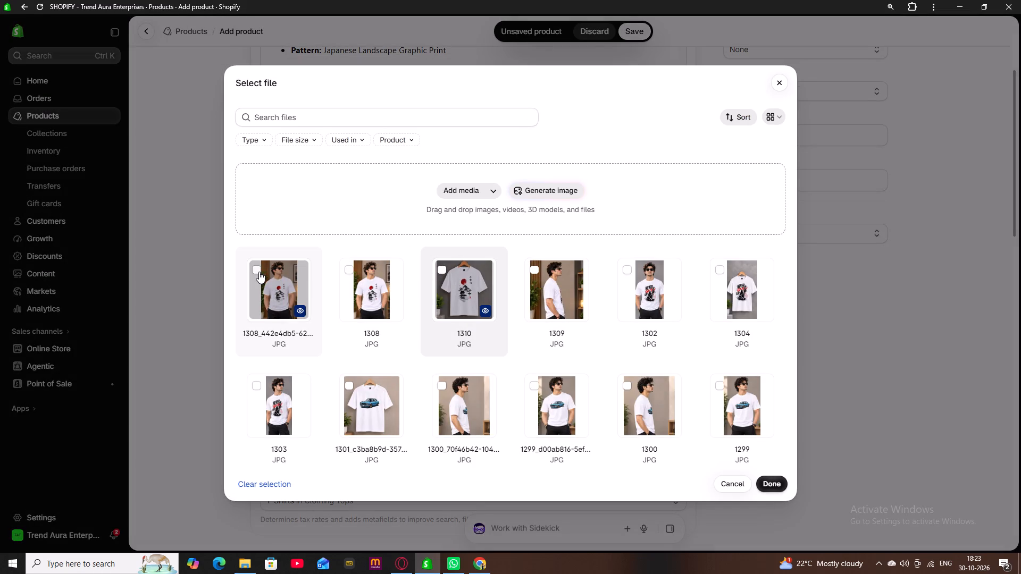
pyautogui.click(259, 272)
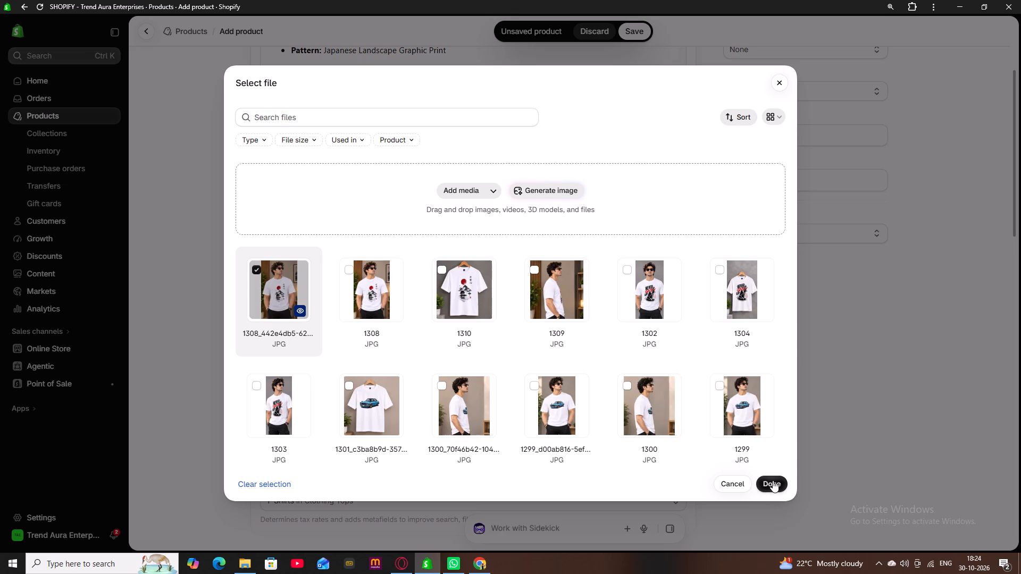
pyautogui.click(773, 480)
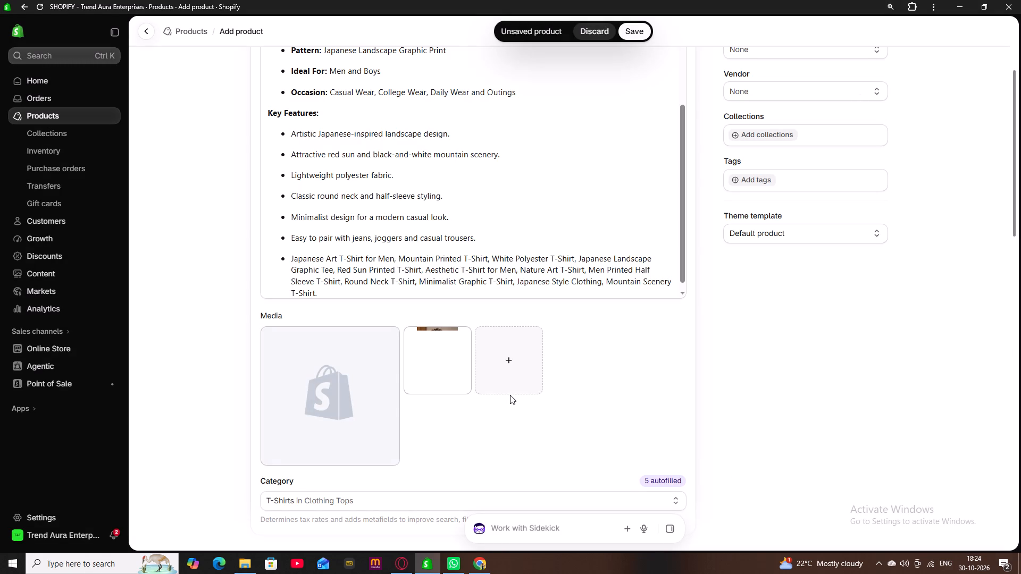
# Swap the duplicate 1308 upload for the original 1308, add images 1310 and 1309, and keep back view 35 in the product's media.
pyautogui.click(520, 359)
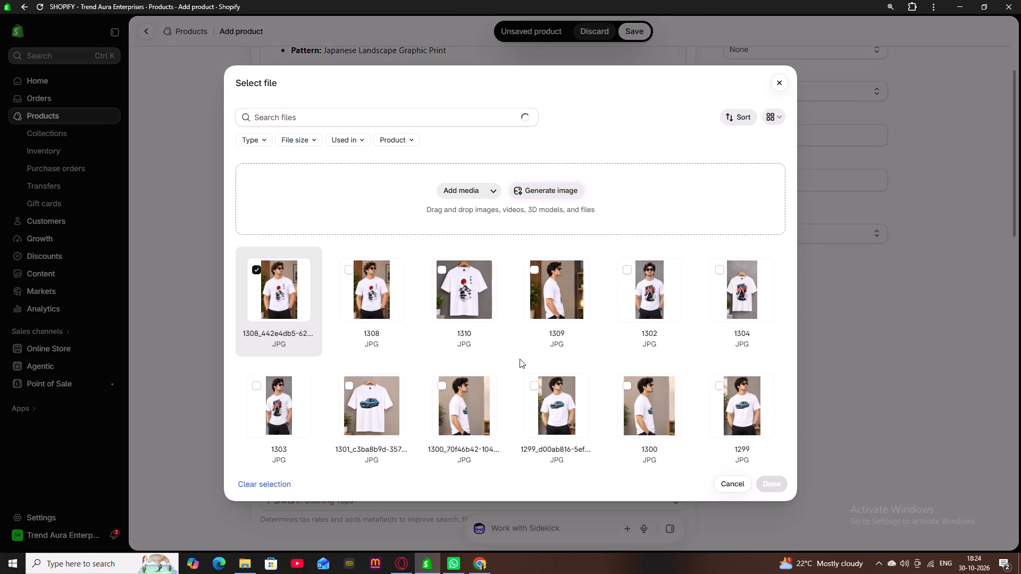
pyautogui.click(252, 269)
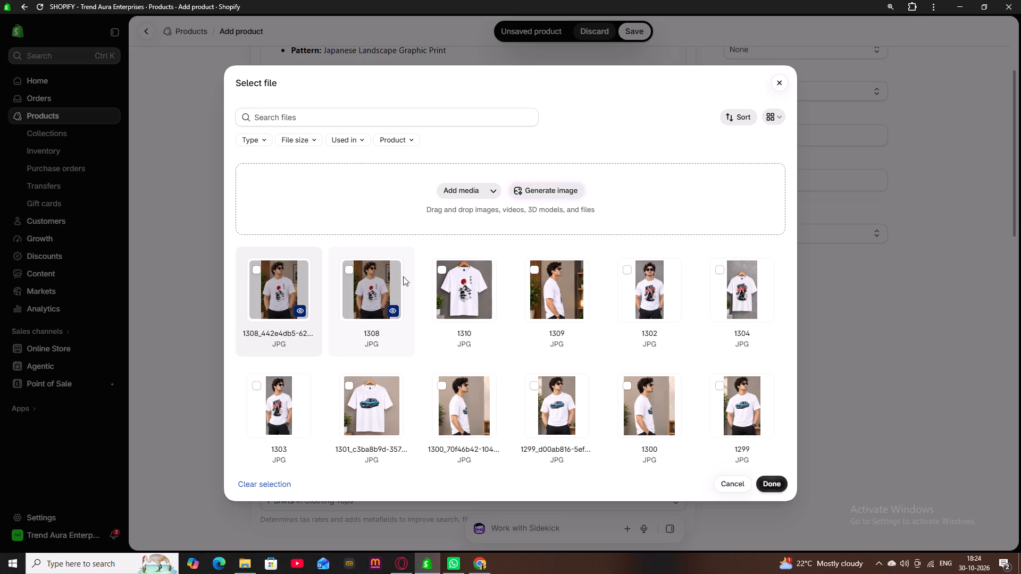
pyautogui.click(440, 272)
pyautogui.click(342, 270)
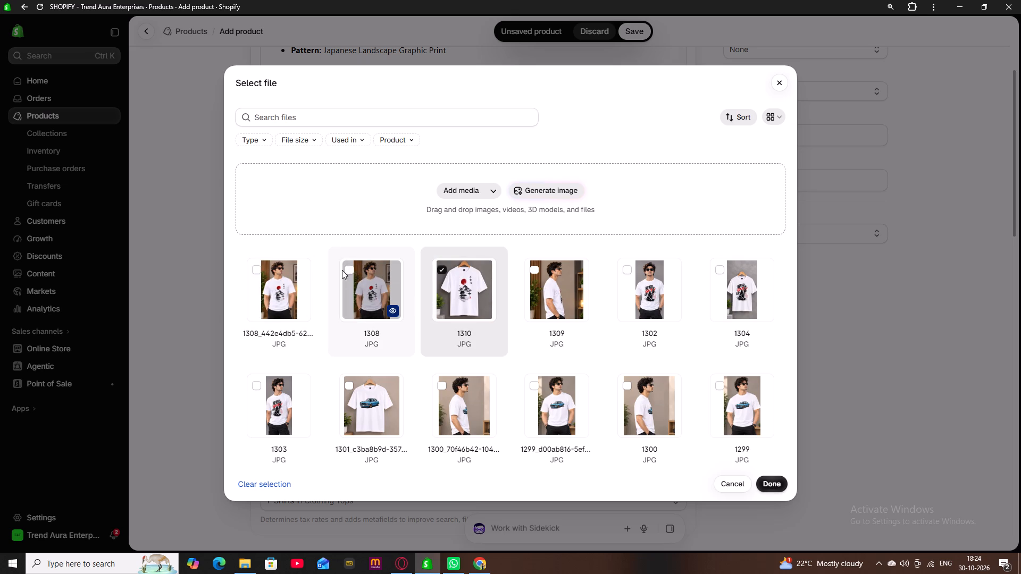
pyautogui.click(531, 271)
pyautogui.scroll(-20, 539, 337)
pyautogui.scroll(-2, 539, 337)
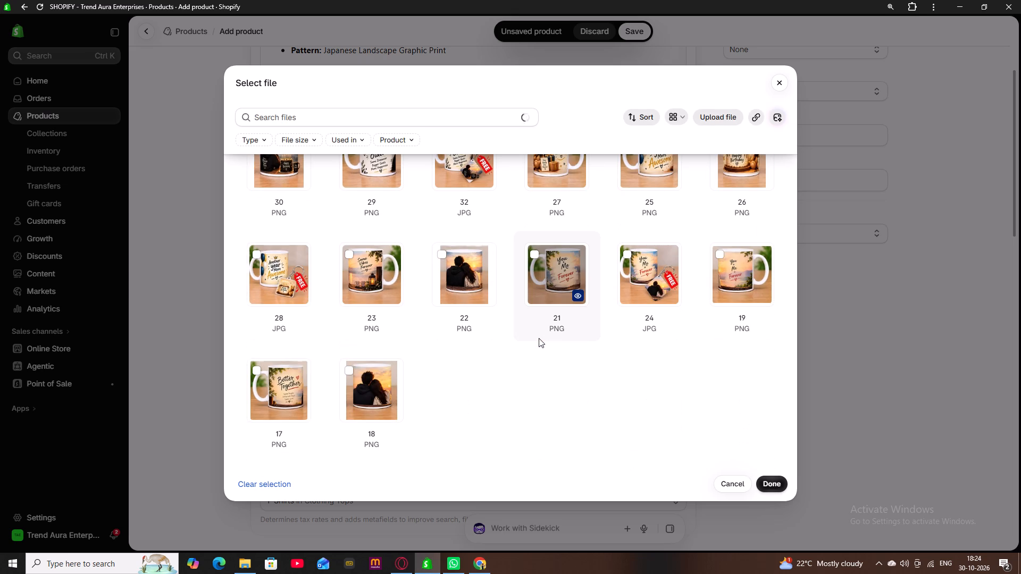
pyautogui.scroll(-18, 539, 338)
pyautogui.scroll(-4, 539, 338)
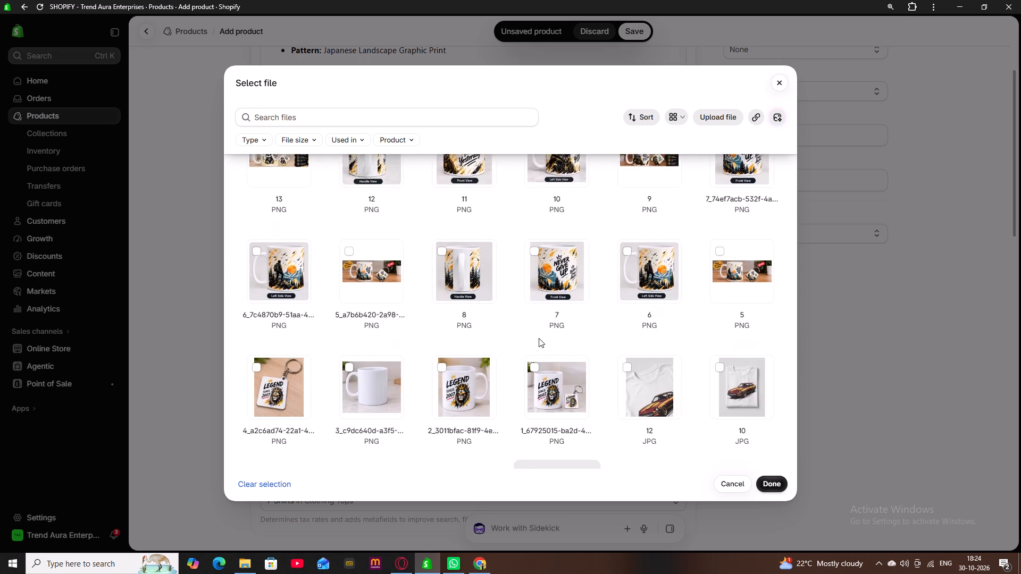
pyautogui.scroll(-1, 539, 338)
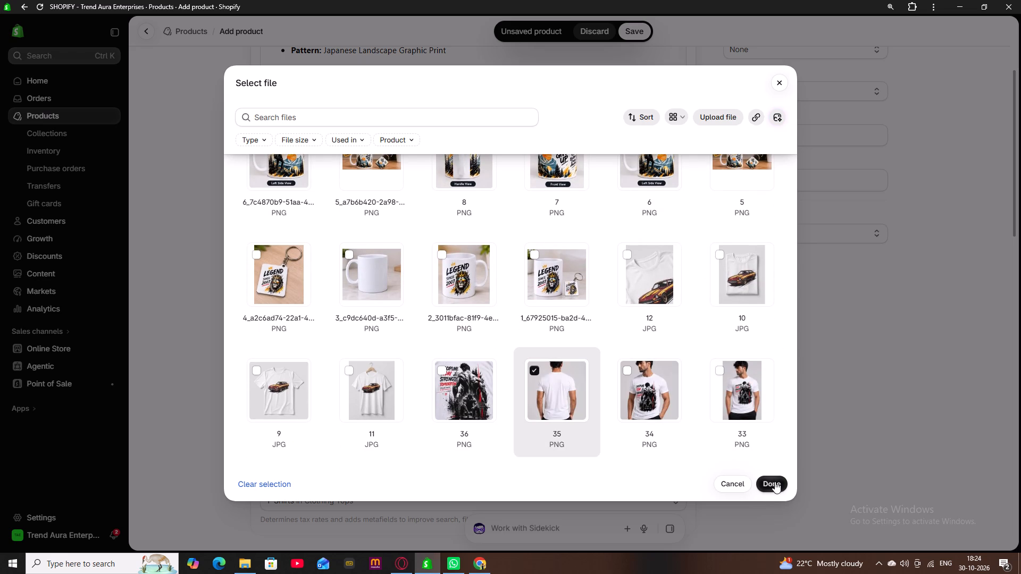
pyautogui.click(775, 482)
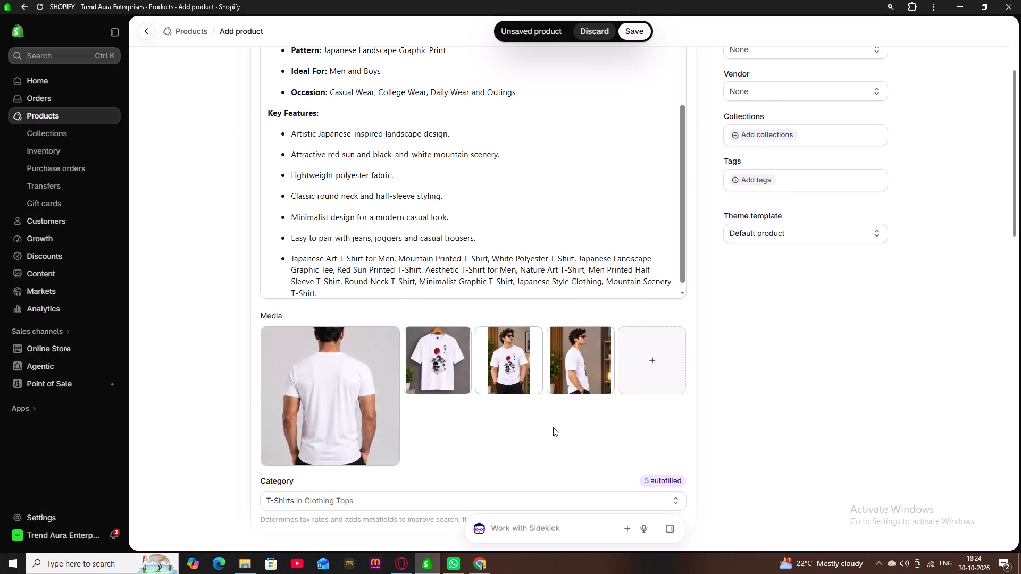
# Reorder the media as flat T-shirt mockup first, front-view model second, side-view model third, and plain back view last.
pyautogui.moveTo(374, 409); pyautogui.dragTo(503, 416)
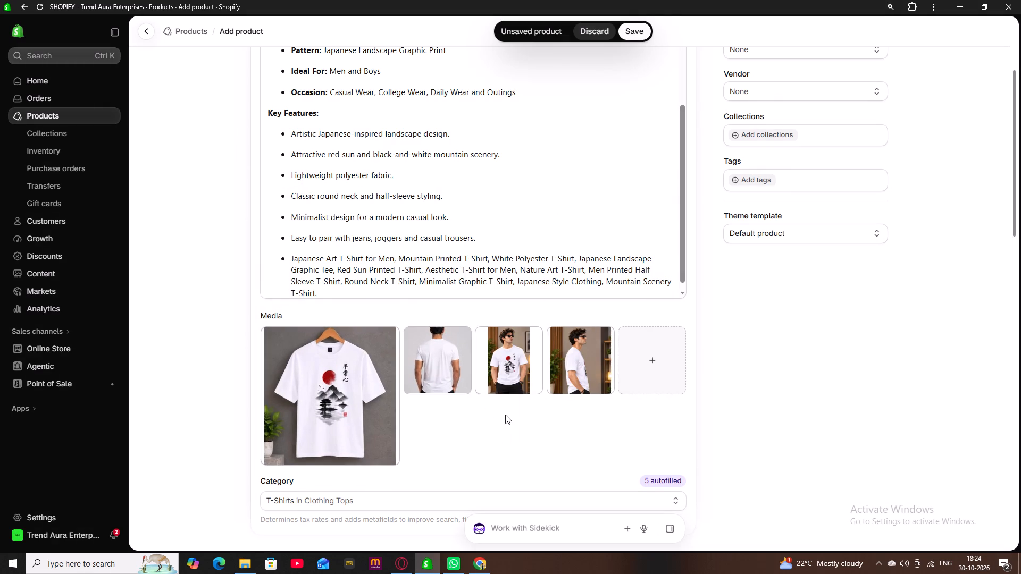
pyautogui.moveTo(516, 389); pyautogui.dragTo(449, 389)
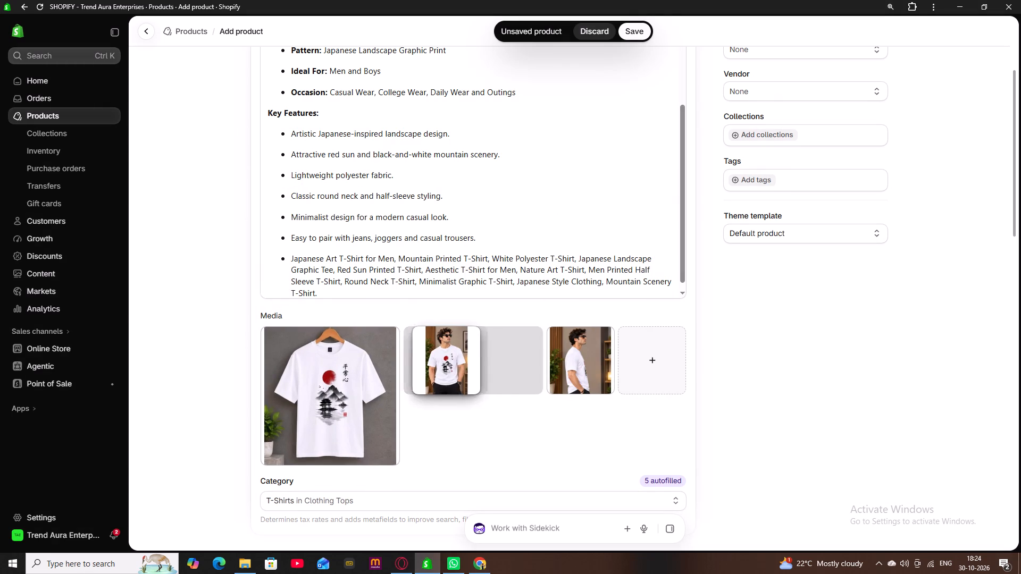
pyautogui.moveTo(449, 389); pyautogui.dragTo(443, 389)
pyautogui.moveTo(563, 383); pyautogui.dragTo(520, 385)
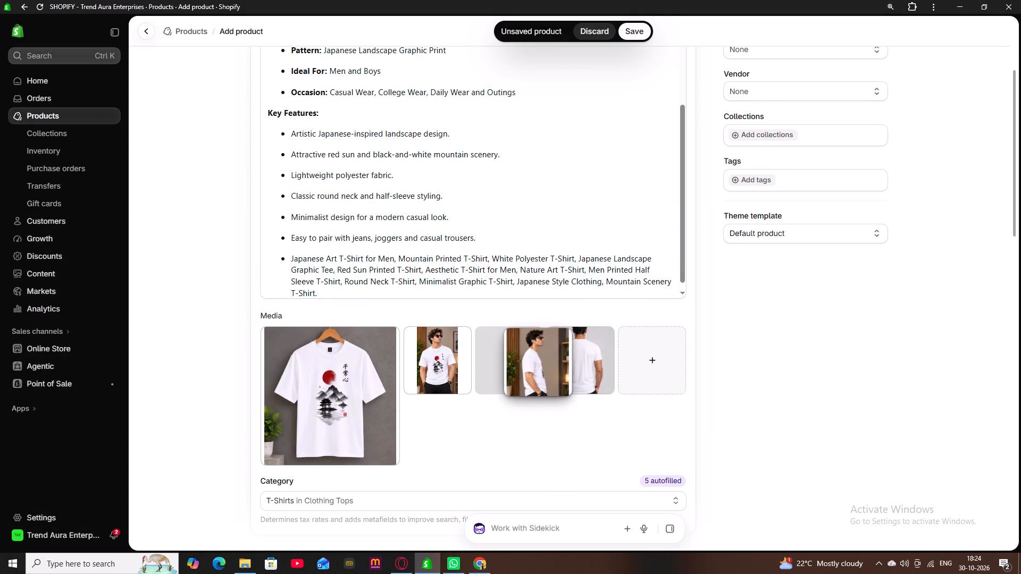
pyautogui.scroll(-4, 711, 416)
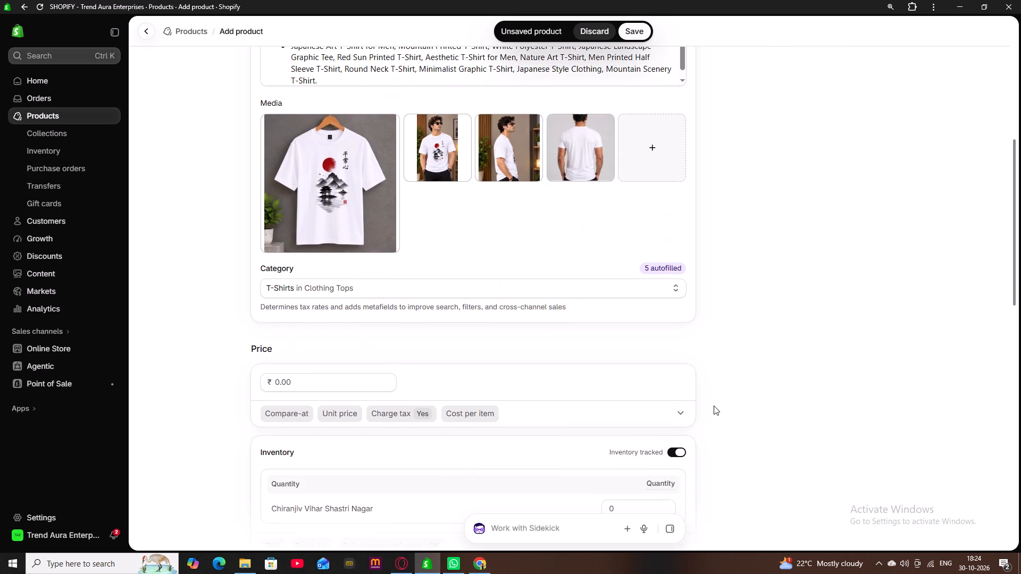
# Set the product price to ₹120 and the available inventory quantity at the store location to 100.
pyautogui.click(366, 386)
pyautogui.write('120')
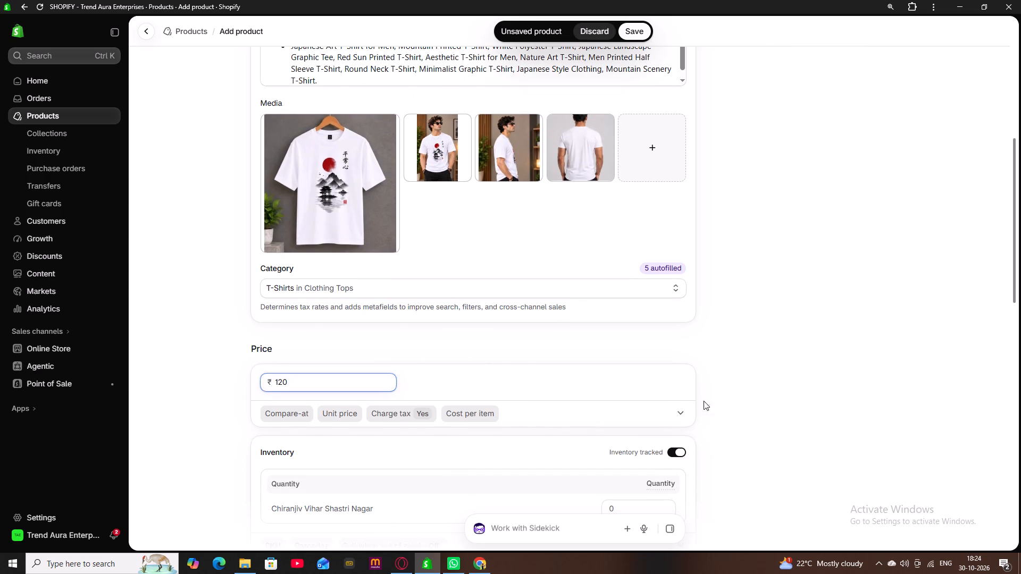
pyautogui.click(769, 378)
pyautogui.scroll(-3, 769, 378)
pyautogui.click(624, 351)
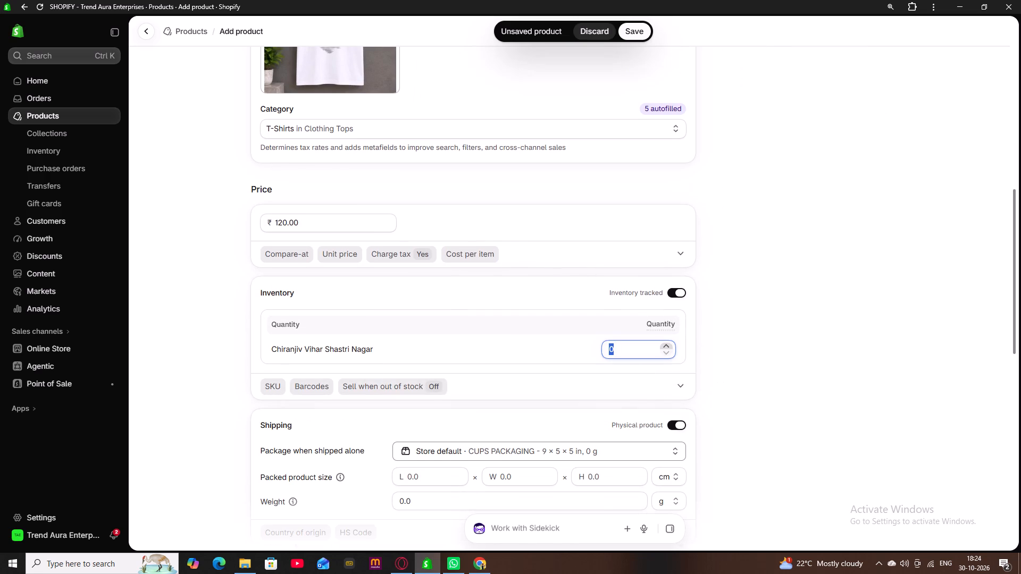
pyautogui.write('100')
pyautogui.click(786, 364)
# Choose Trend Packaging as the shipping package and set the packed product size to 10 × 12 × 2 cm.
pyautogui.scroll(-2, 628, 384)
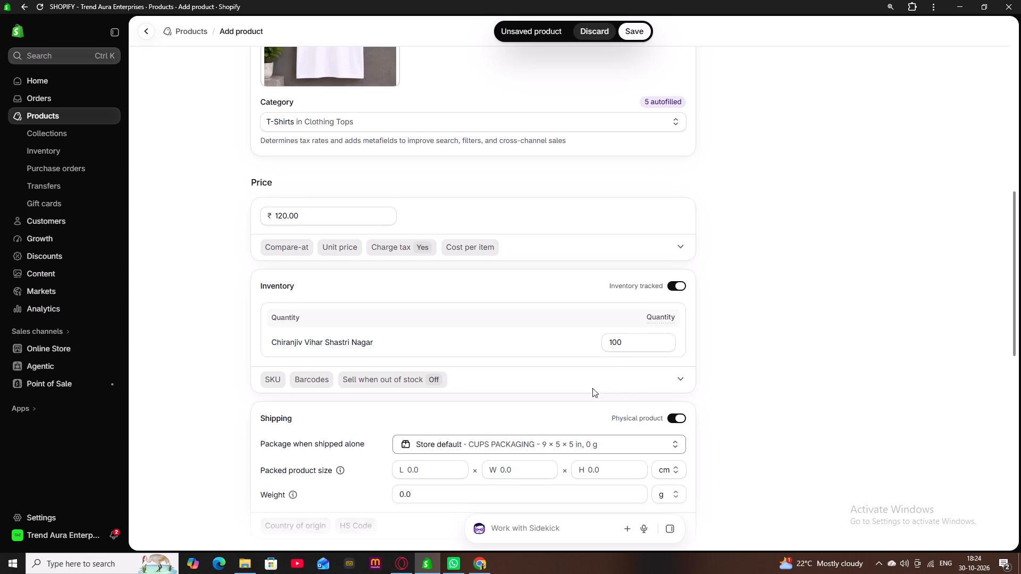
pyautogui.click(481, 337)
pyautogui.click(480, 499)
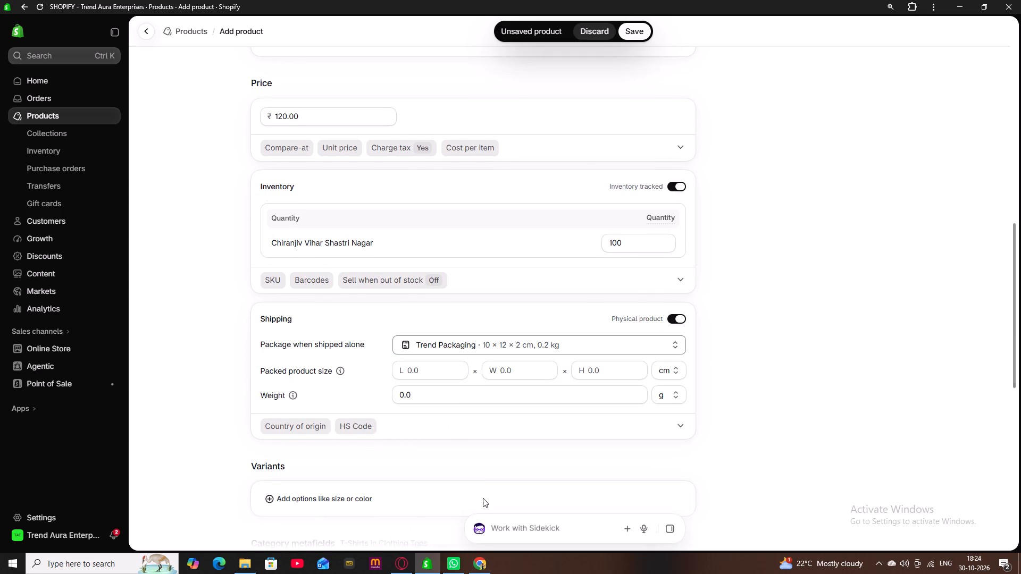
pyautogui.click(425, 374)
pyautogui.write('10')
pyautogui.click(520, 370)
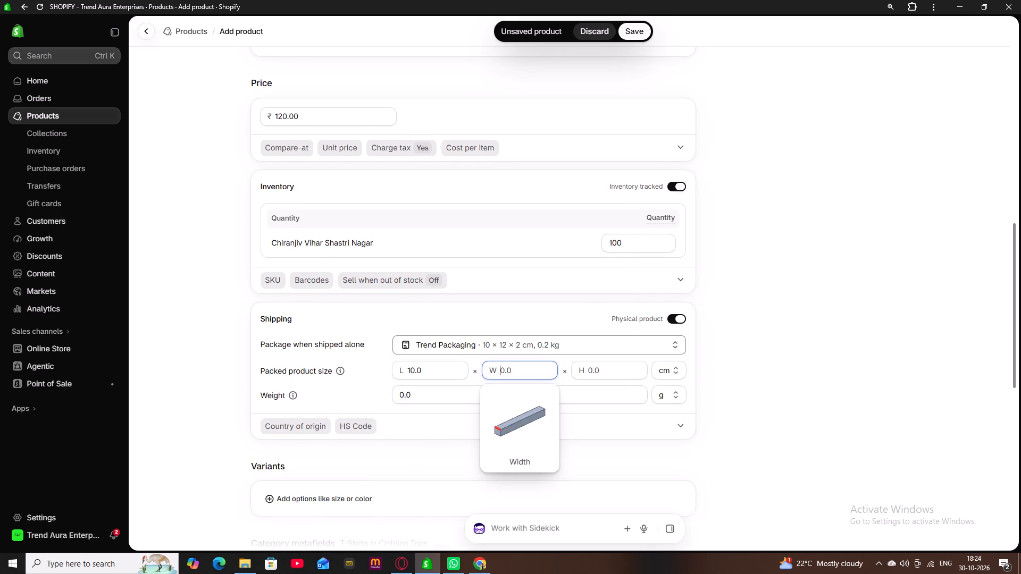
pyautogui.write('10')
pyautogui.press('BackSpace')
pyautogui.press('2')
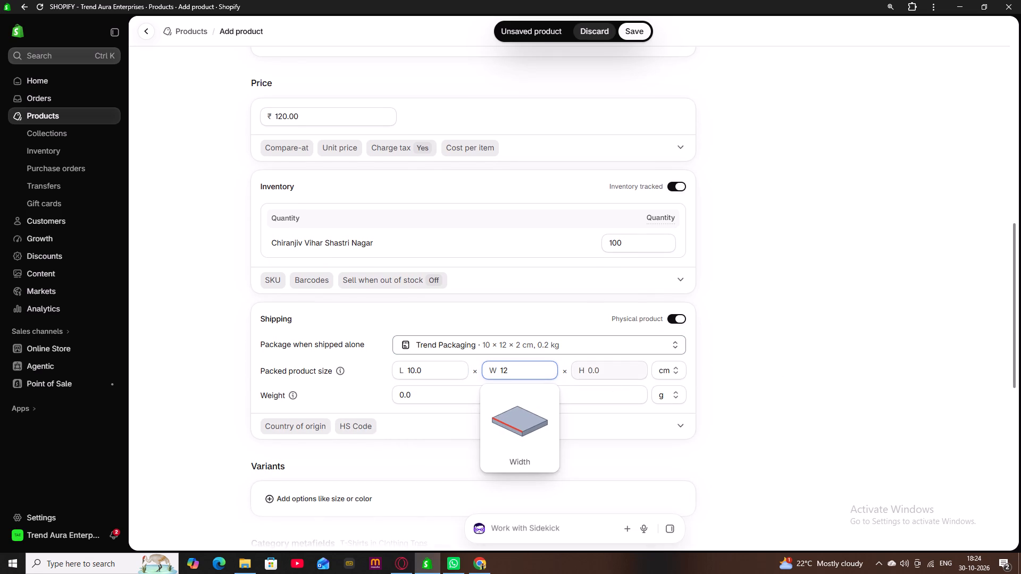
pyautogui.click(611, 376)
pyautogui.press('2')
# Set the product's shipping weight to 150 g.
pyautogui.click(585, 396)
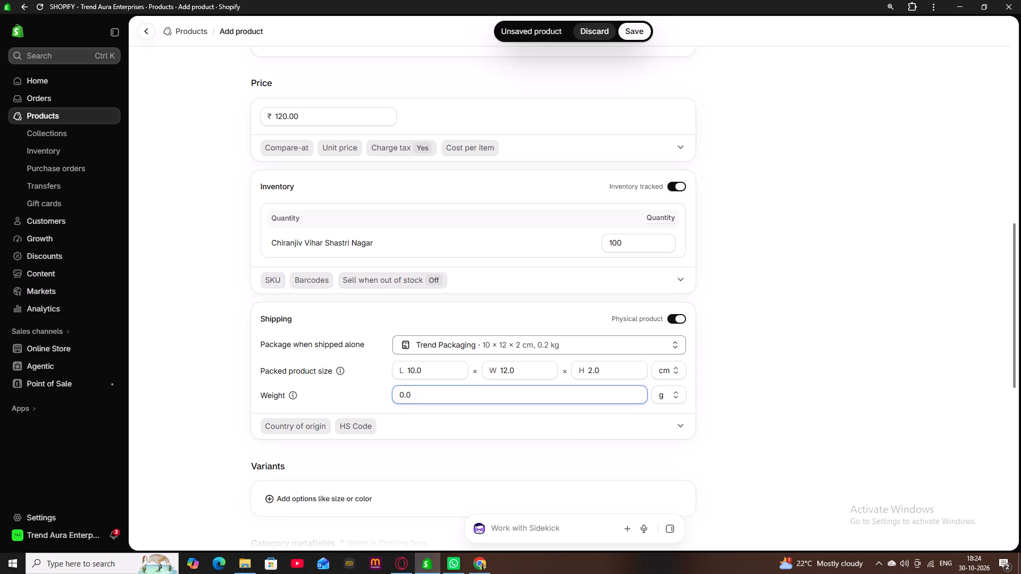
pyautogui.press('BackSpace')
pyautogui.press('BackSpace')
pyautogui.press('BackSpace')
pyautogui.write('150')
pyautogui.click(849, 386)
# Search HS codes for 6109 and assign 6109.90, T-shirts of other textile materials, to the product.
pyautogui.scroll(-3, 830, 392)
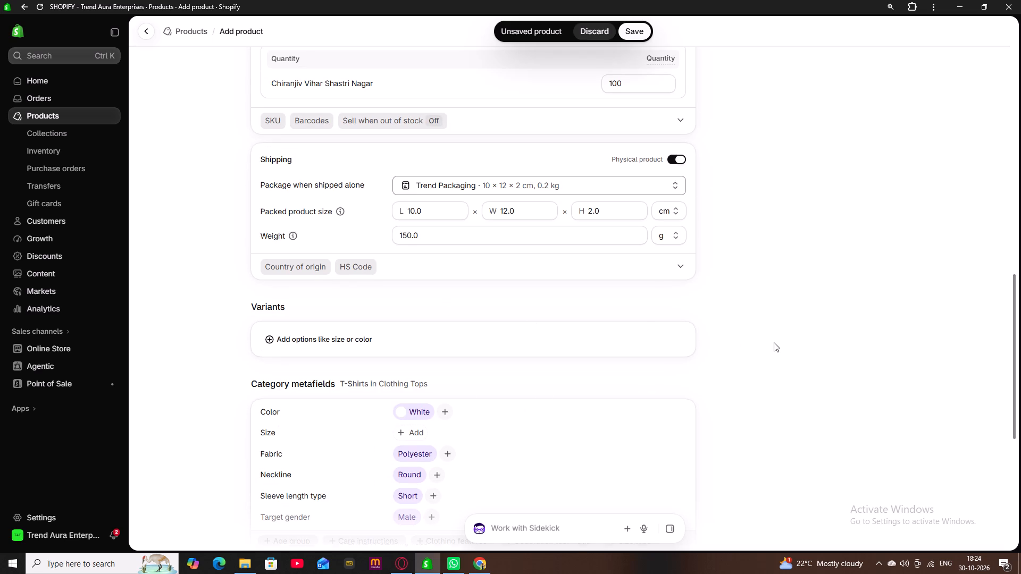
pyautogui.click(367, 264)
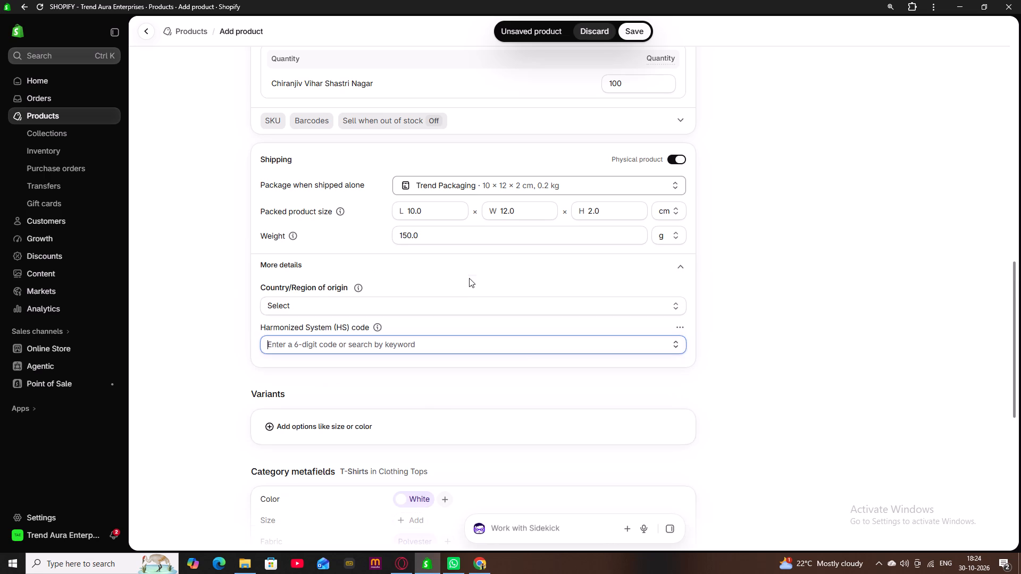
pyautogui.write('6109')
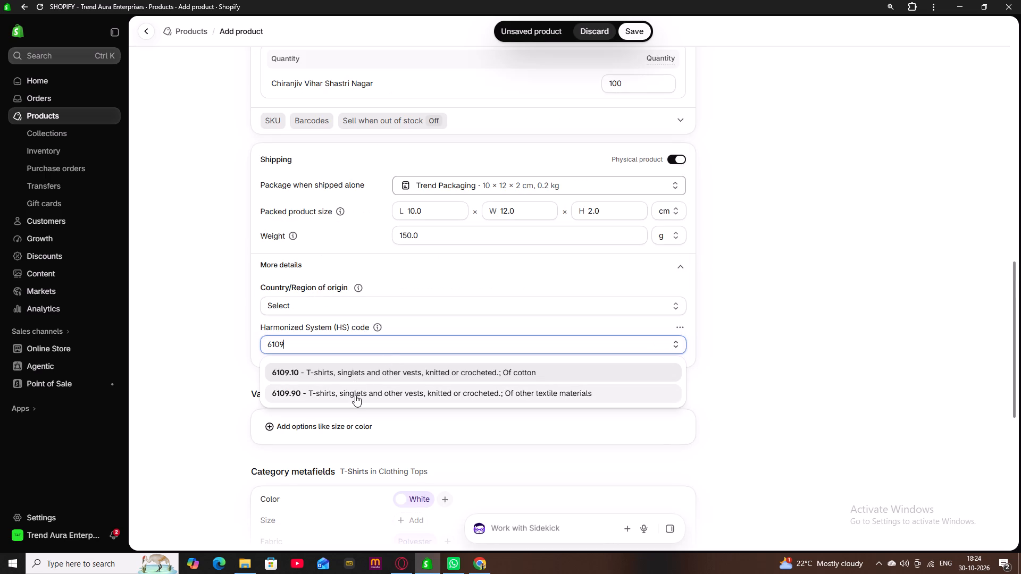
pyautogui.click(355, 396)
# Set the product's country/region of origin to India.
pyautogui.click(358, 312)
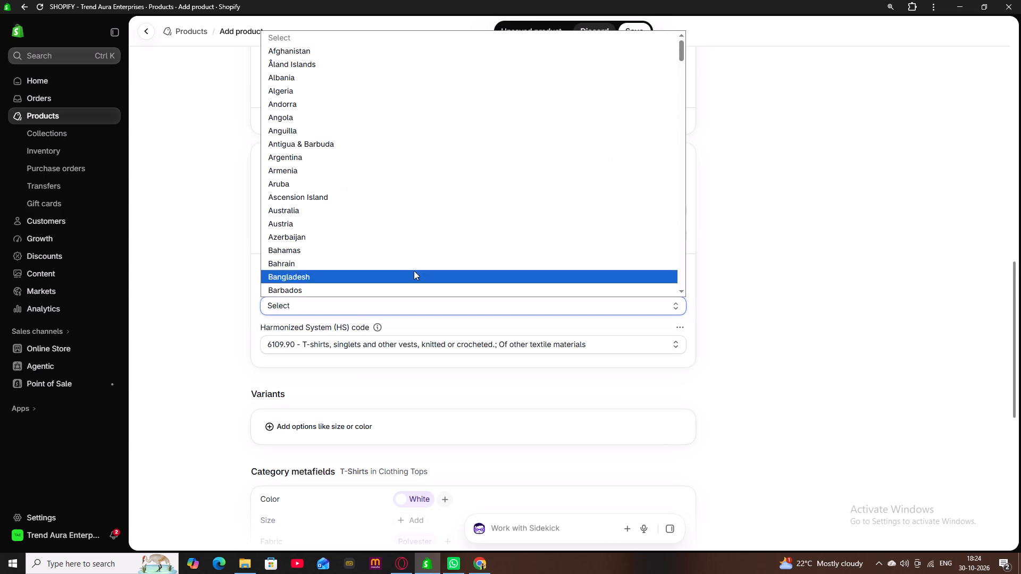
pyautogui.scroll(-4, 414, 271)
pyautogui.scroll(3, 414, 271)
pyautogui.scroll(-6, 414, 271)
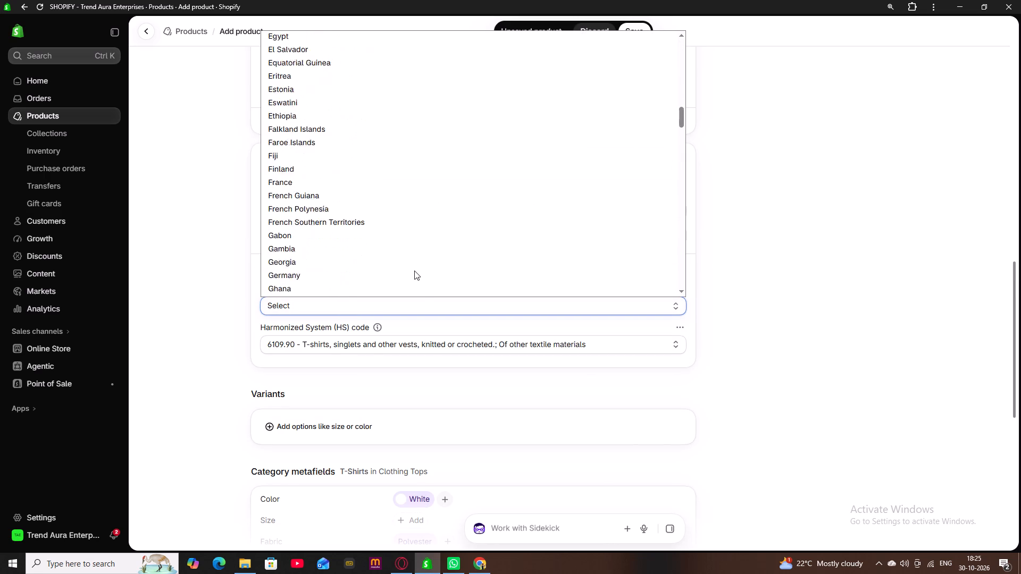
pyautogui.scroll(-13, 414, 271)
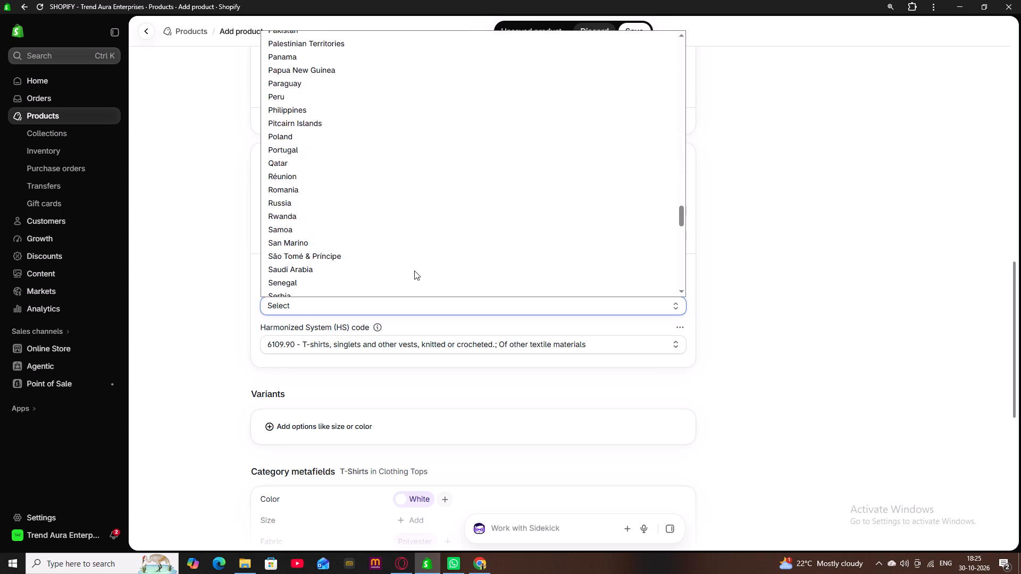
pyautogui.scroll(-11, 414, 271)
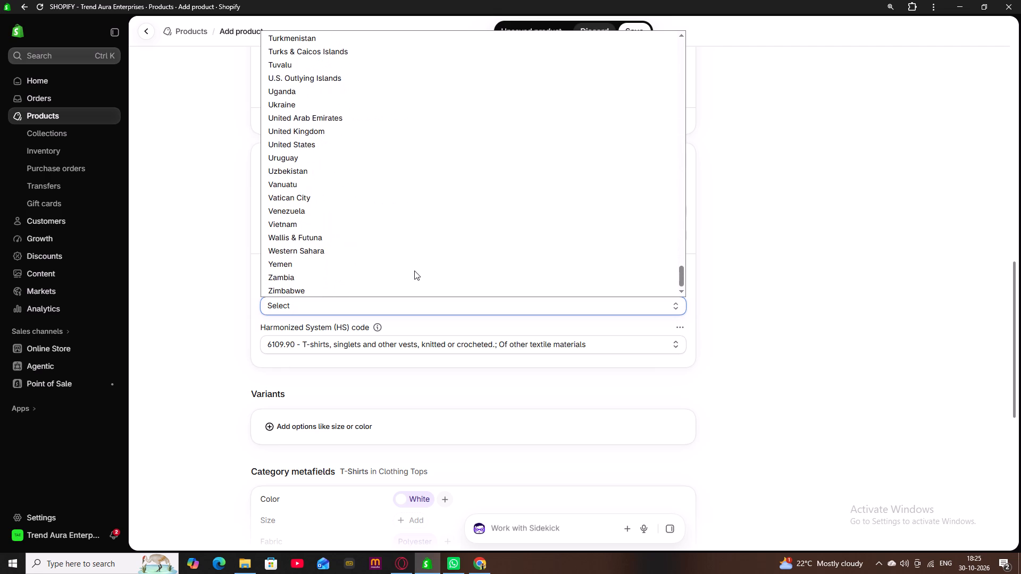
pyautogui.scroll(12, 414, 271)
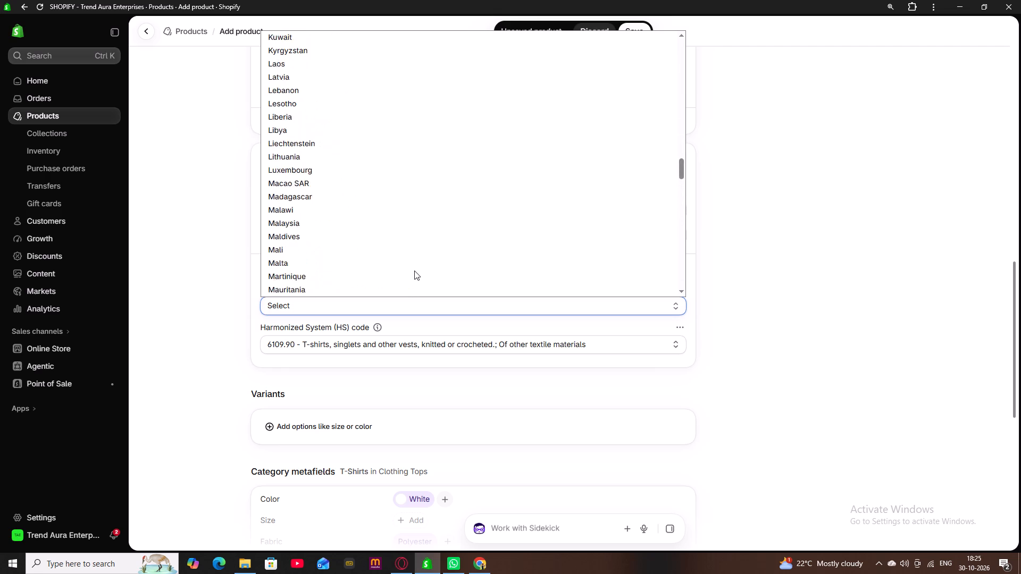
pyautogui.scroll(6, 414, 271)
pyautogui.scroll(-2, 414, 271)
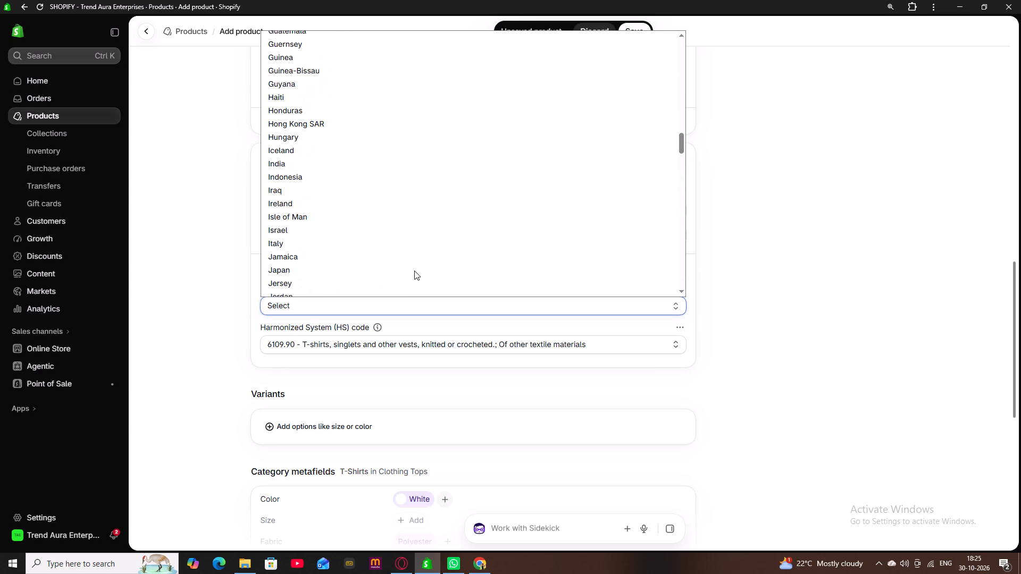
pyautogui.click(317, 156)
# Add the sizes S, M, L, XL and 2XL to the product's Size category metafield.
pyautogui.scroll(-2, 748, 337)
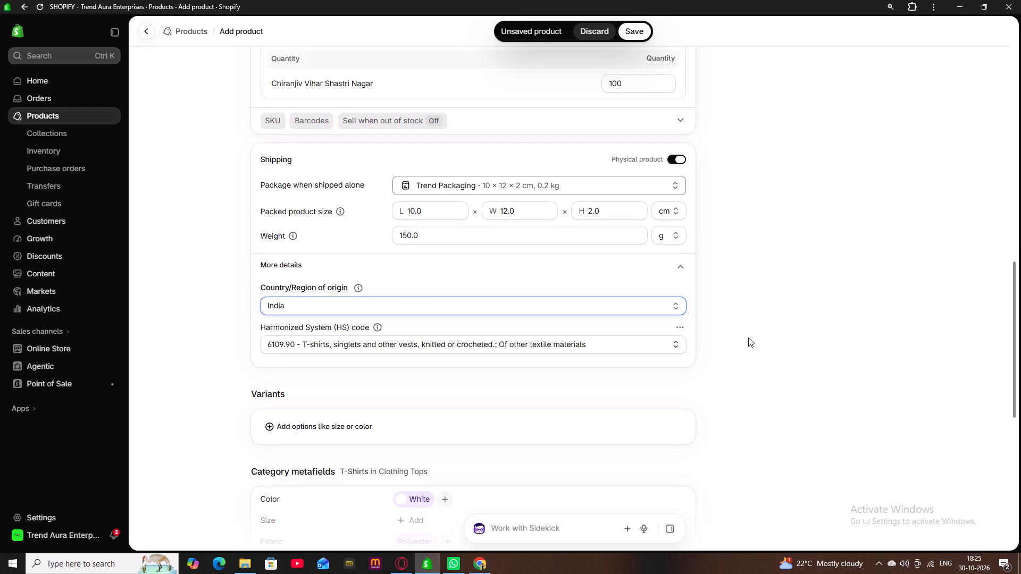
pyautogui.scroll(-1, 748, 337)
pyautogui.click(414, 359)
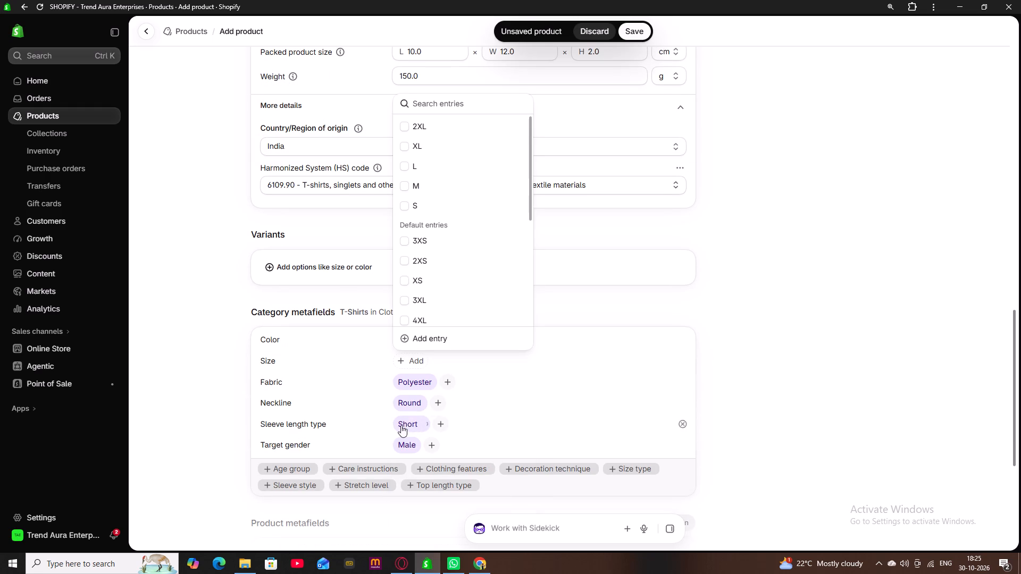
pyautogui.click(407, 207)
pyautogui.click(406, 187)
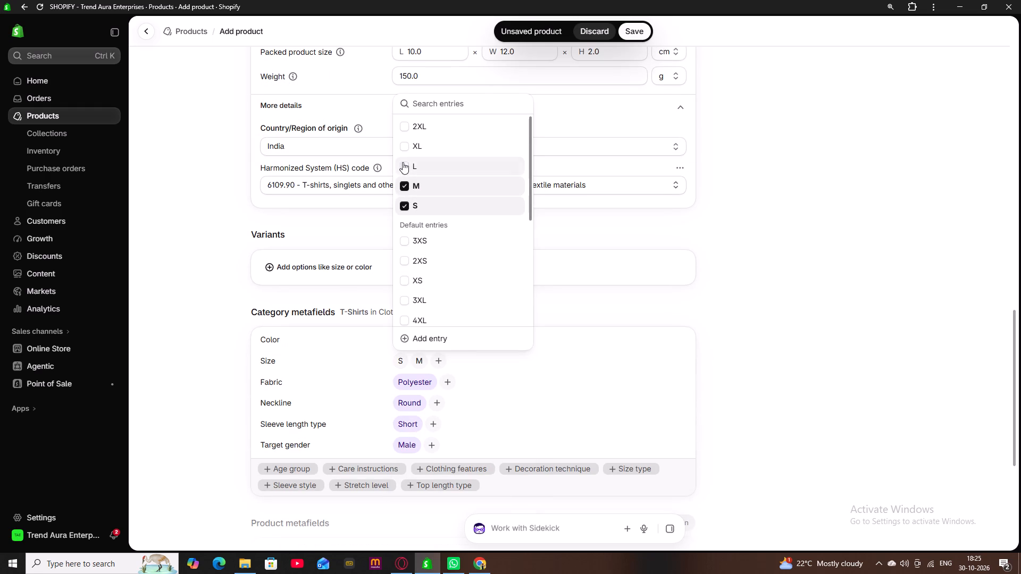
pyautogui.click(403, 162)
pyautogui.moveTo(403, 147); pyautogui.dragTo(403, 142)
pyautogui.click(404, 128)
pyautogui.click(825, 319)
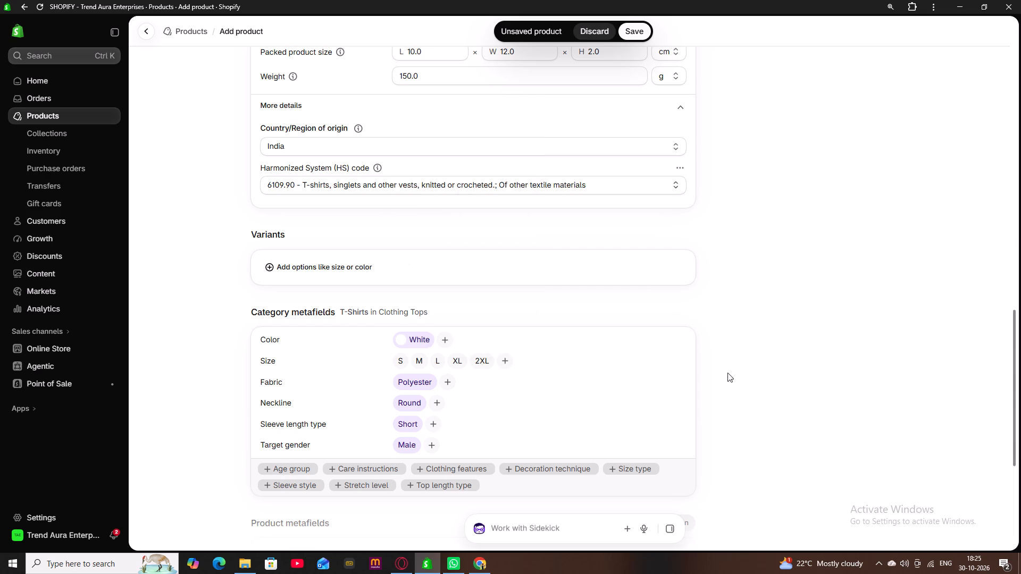
# In the product organization, set the type to TSHIRT and the vendor to Trend Aura Enerprises.
pyautogui.scroll(-3, 711, 400)
pyautogui.scroll(3, 711, 400)
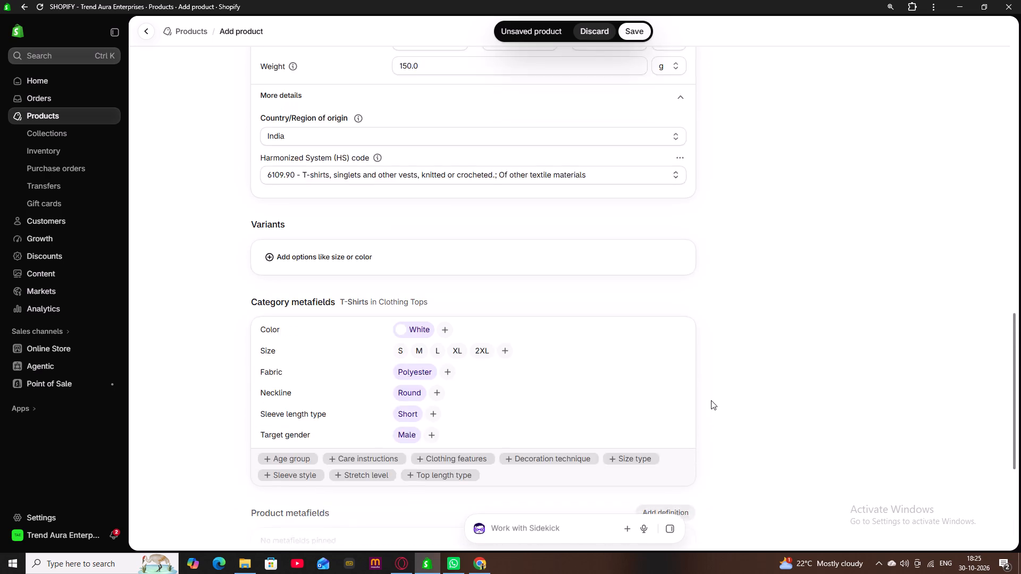
pyautogui.scroll(7, 711, 400)
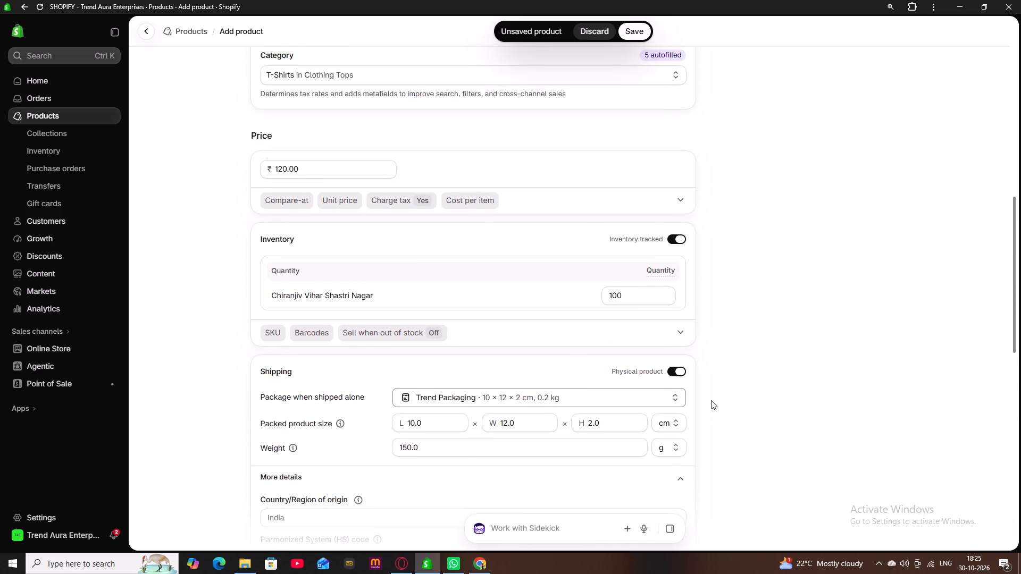
pyautogui.scroll(3, 711, 400)
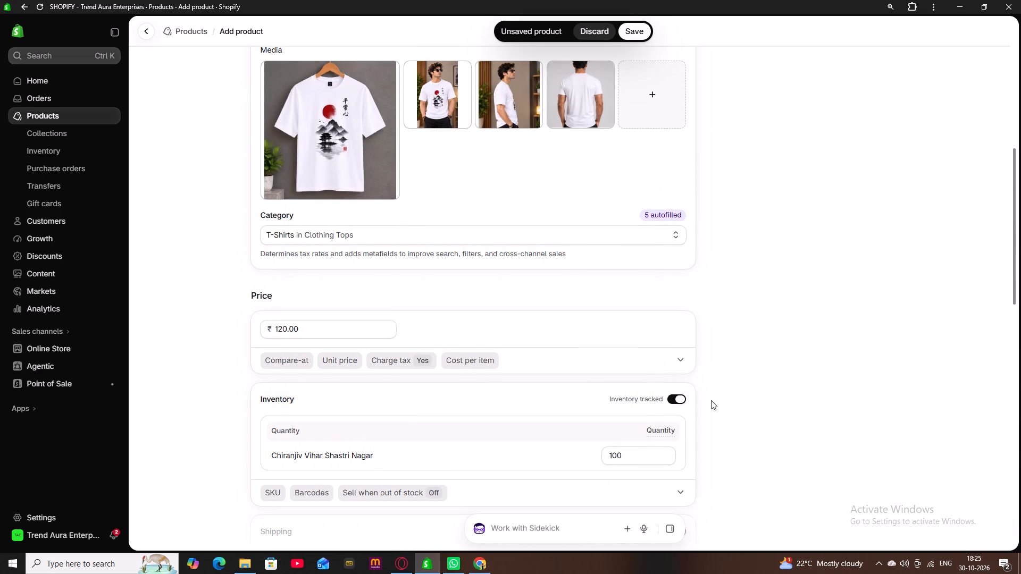
pyautogui.scroll(-6, 711, 400)
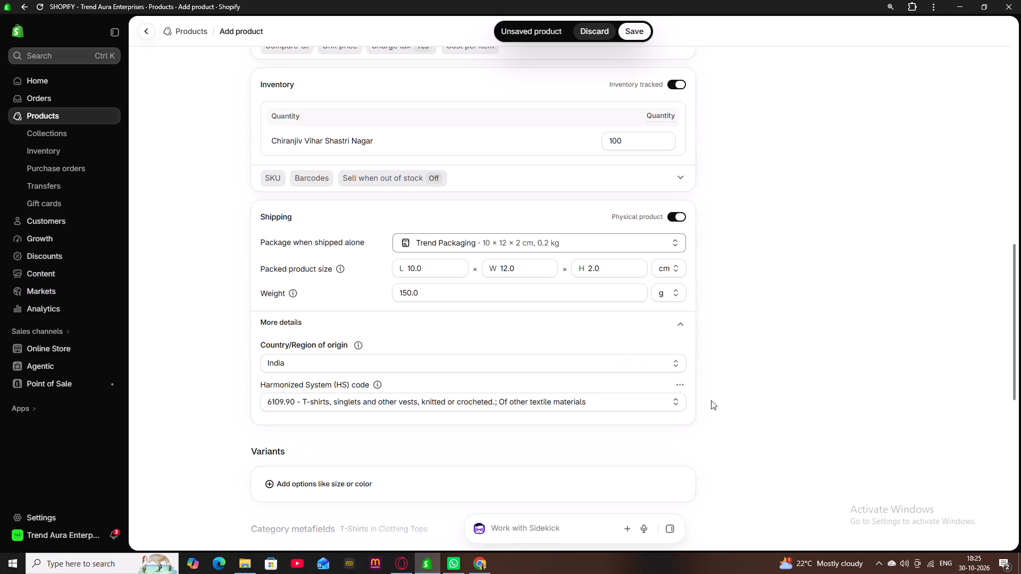
pyautogui.scroll(9, 711, 400)
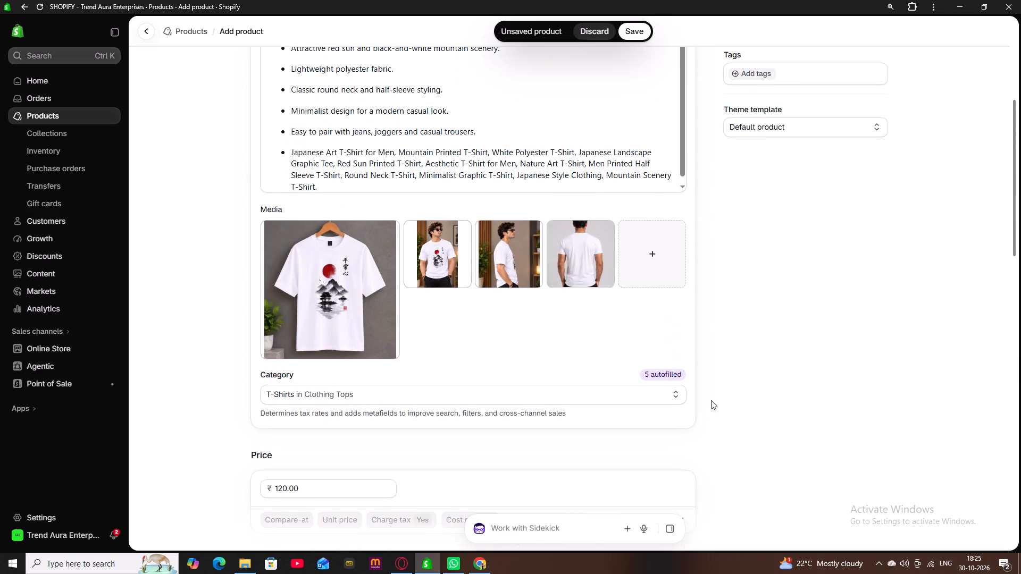
pyautogui.scroll(3, 711, 400)
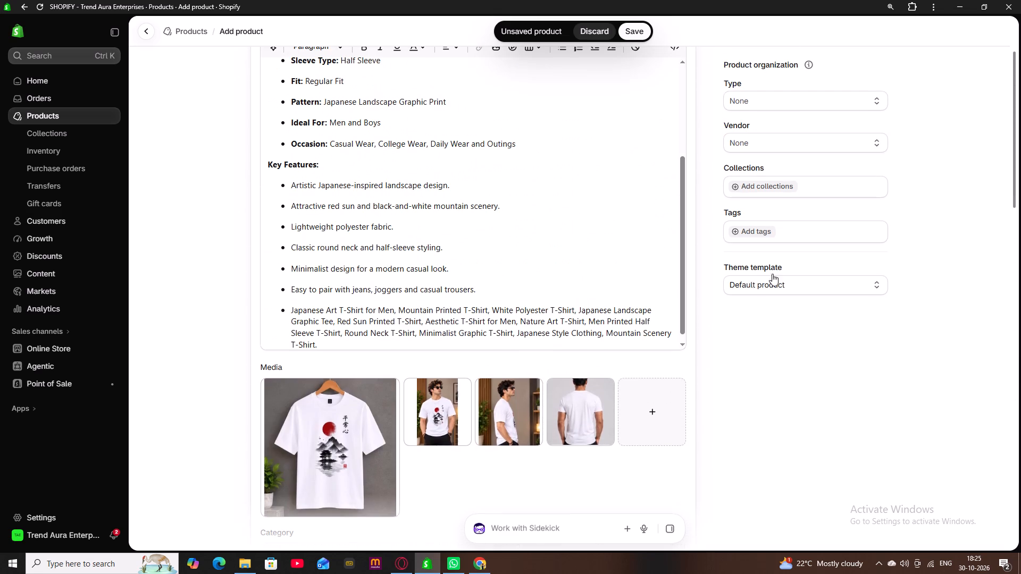
pyautogui.click(816, 93)
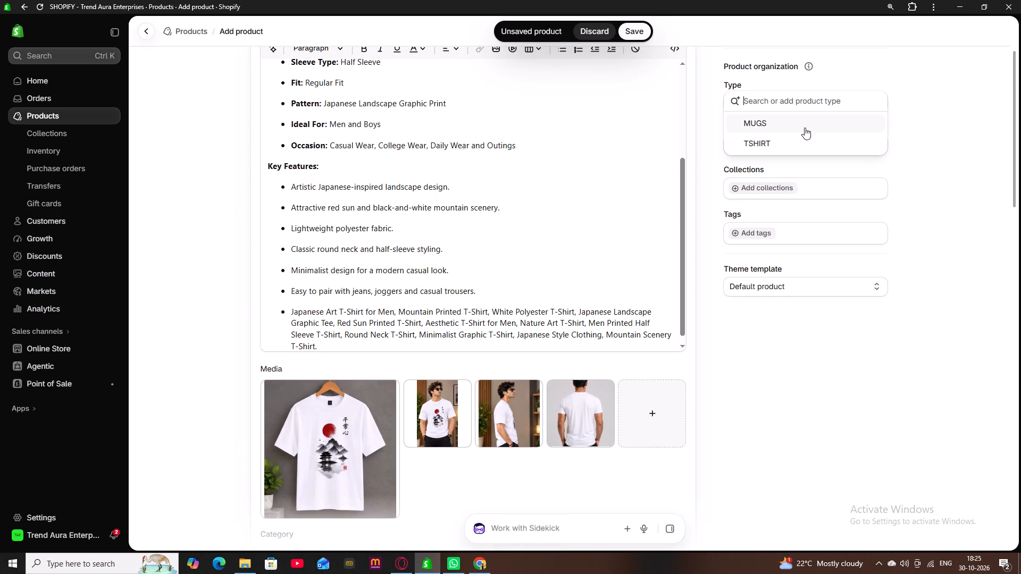
pyautogui.click(803, 136)
pyautogui.click(786, 144)
pyautogui.click(782, 167)
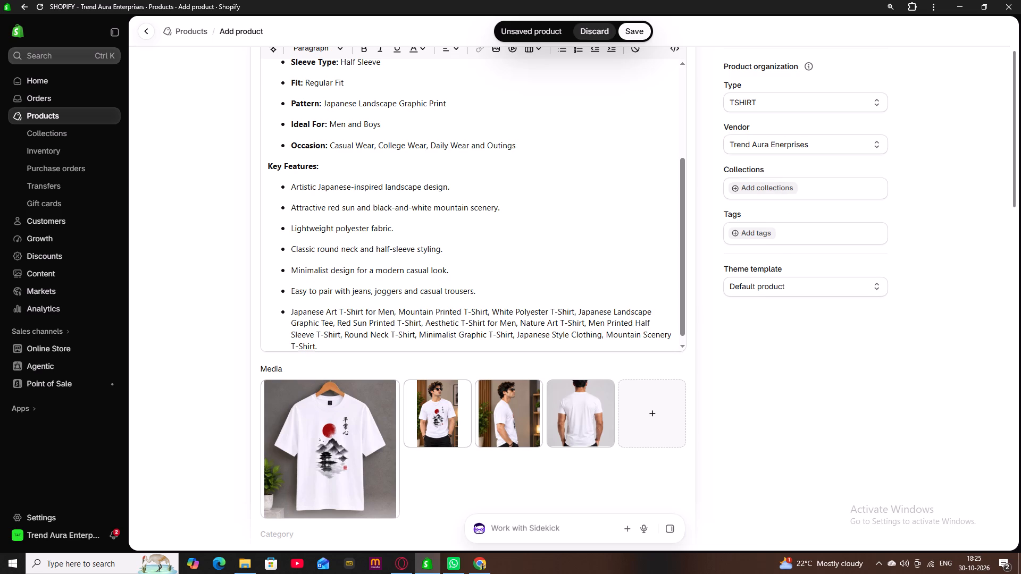
# Save the new Japanese Mountain Landscape T-shirt product.
pyautogui.scroll(5, 531, 107)
pyautogui.scroll(3, 697, 134)
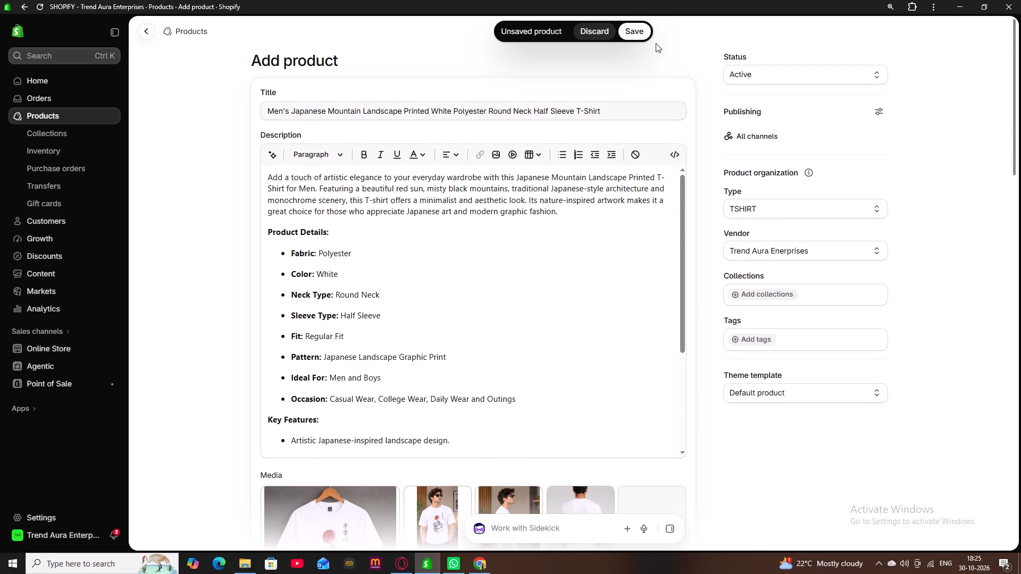
pyautogui.click(638, 32)
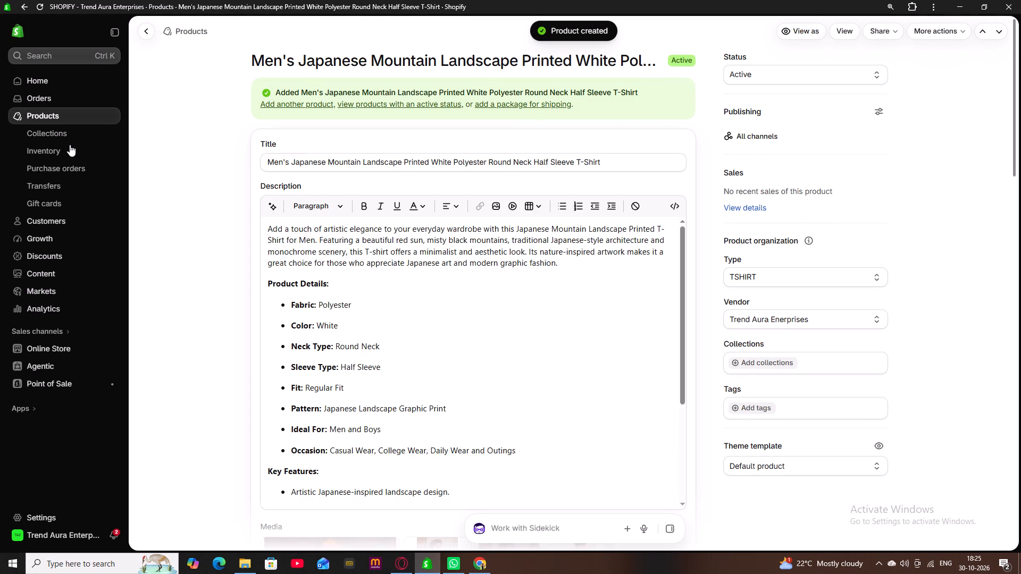
# Open the Never Give Up Motivational T-shirt product and set its country/region of origin to India.
pyautogui.click(78, 115)
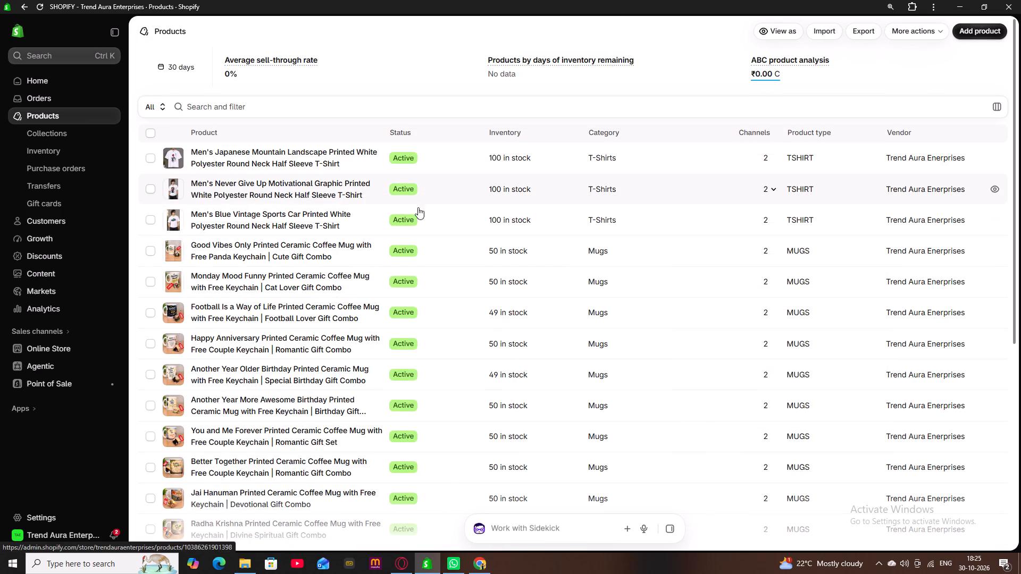
pyautogui.click(322, 182)
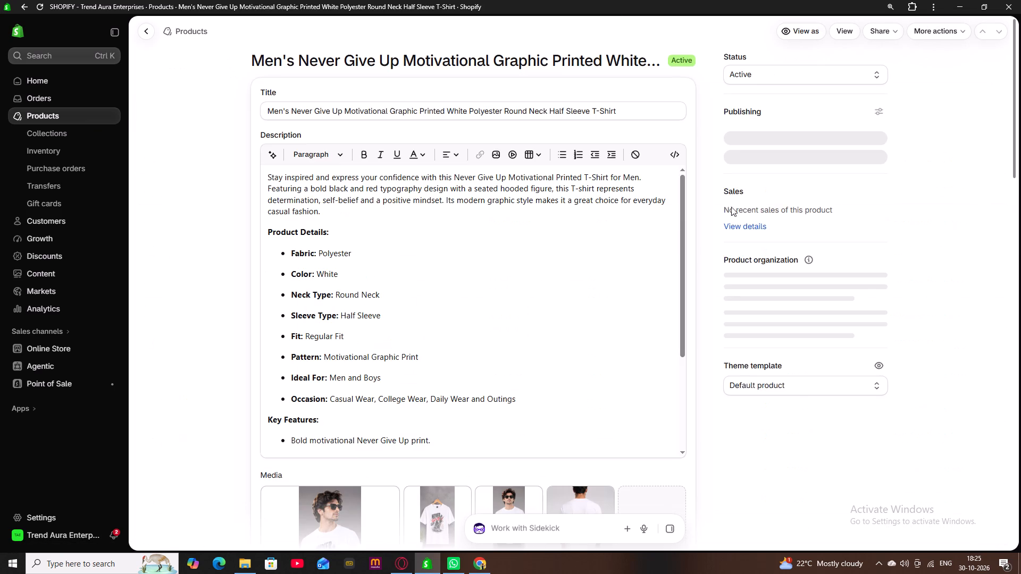
pyautogui.scroll(-7, 702, 376)
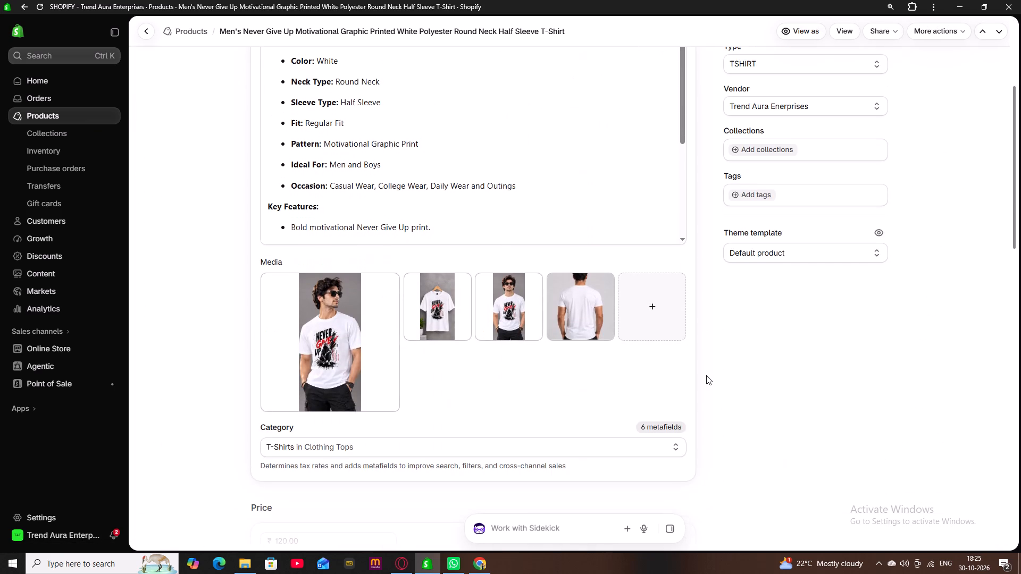
pyautogui.scroll(-5, 706, 375)
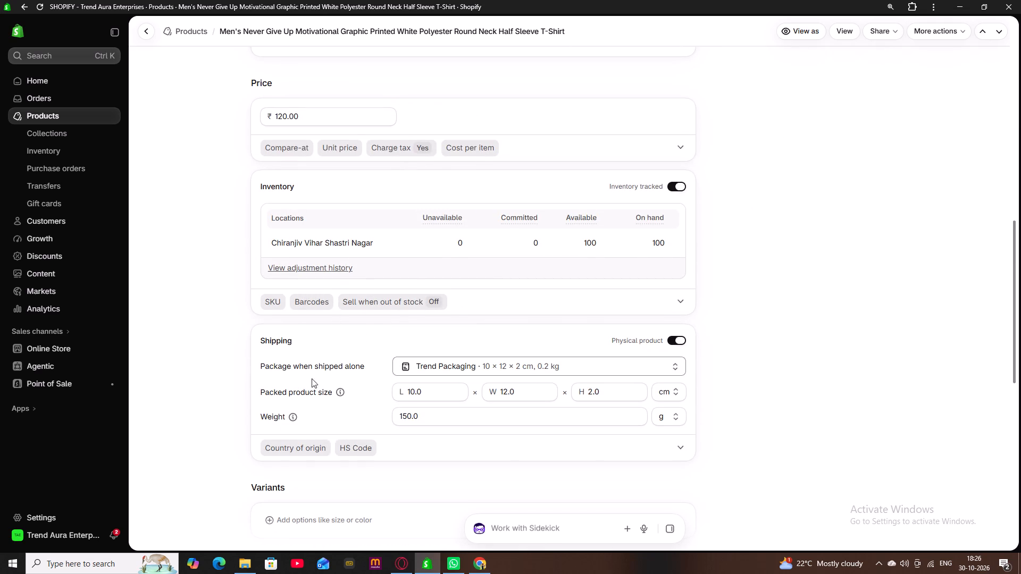
pyautogui.click(320, 445)
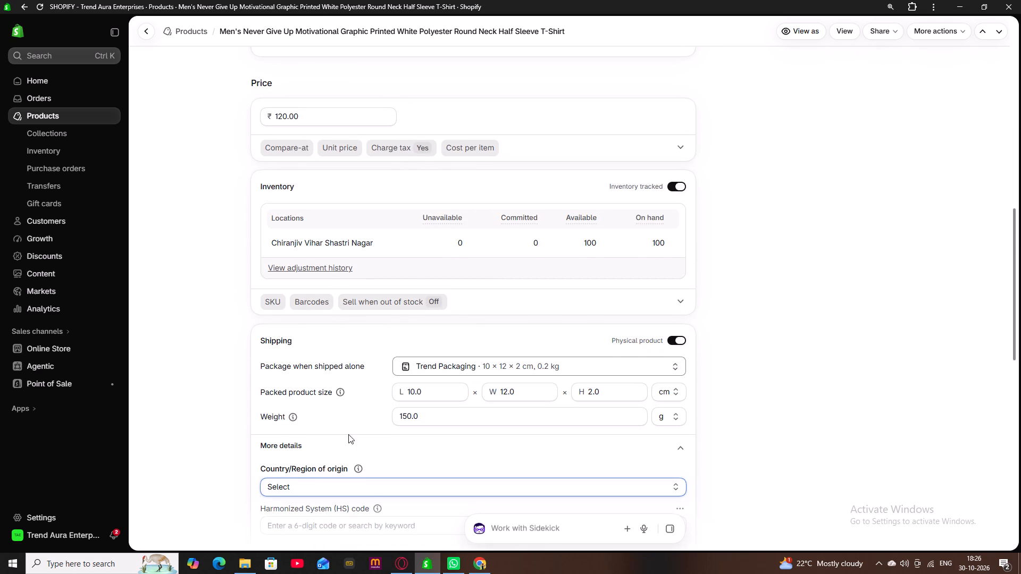
pyautogui.scroll(-2, 349, 434)
pyautogui.click(383, 374)
pyautogui.scroll(-4, 374, 317)
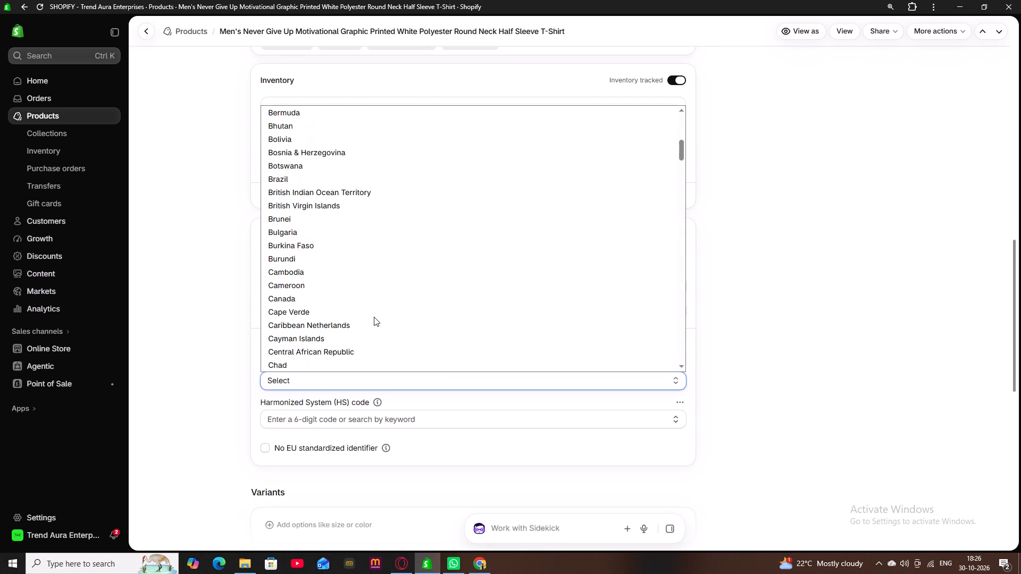
pyautogui.scroll(-9, 374, 317)
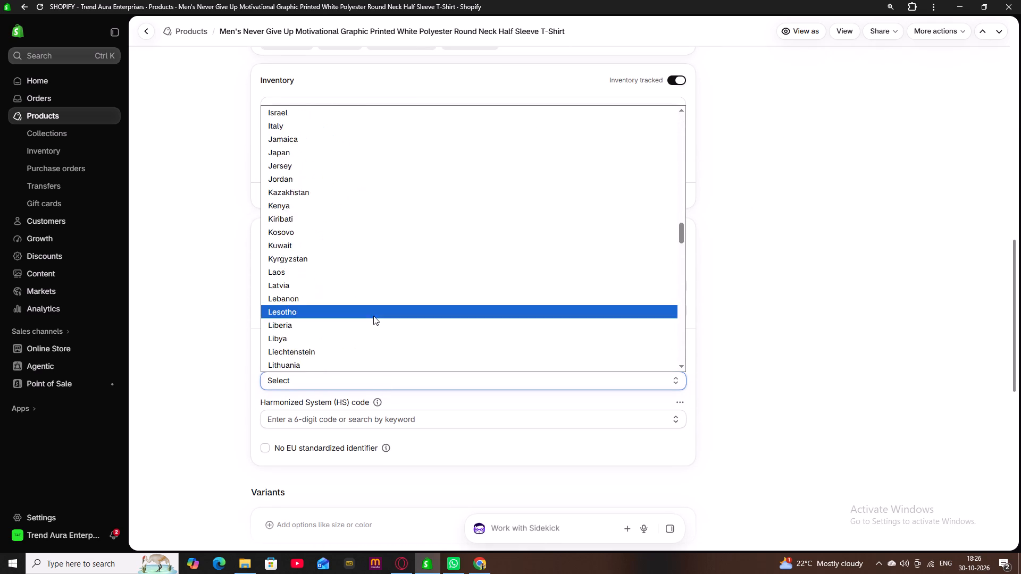
pyautogui.scroll(1, 373, 316)
pyautogui.click(329, 146)
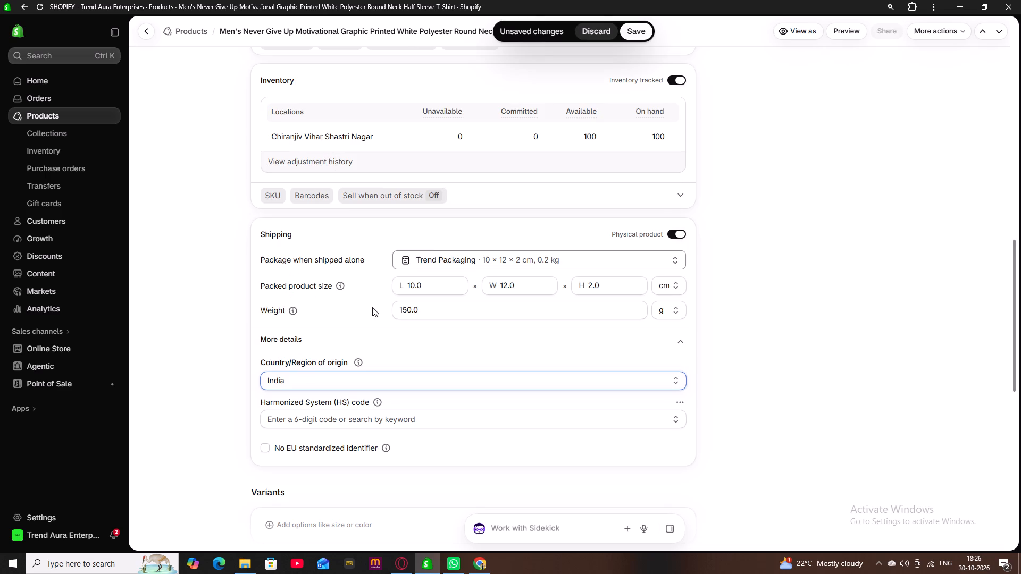
# Look up HS code 6109 and assign 6109.90, T-shirts of other textile materials, to the product.
pyautogui.click(345, 418)
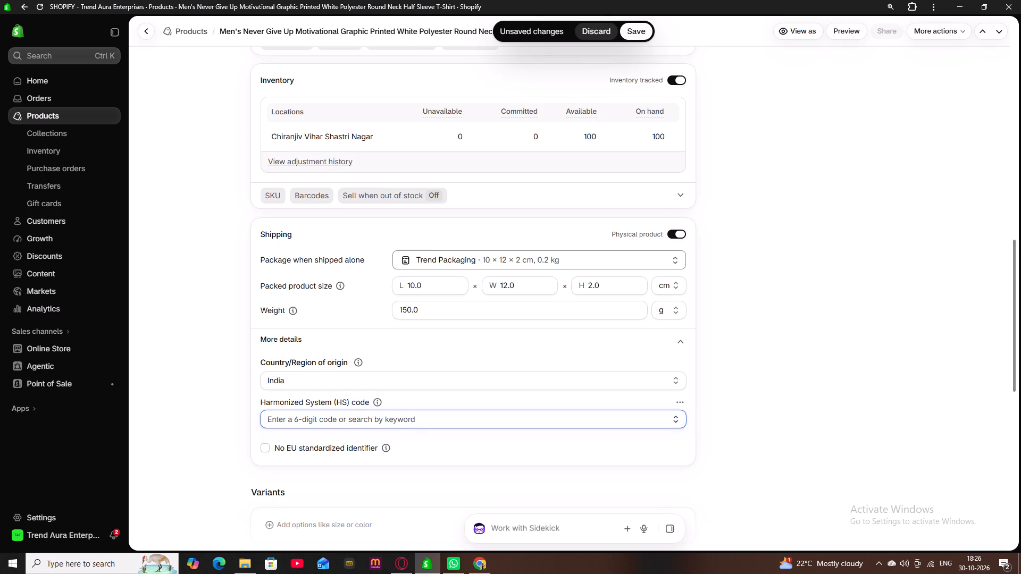
pyautogui.write('6109')
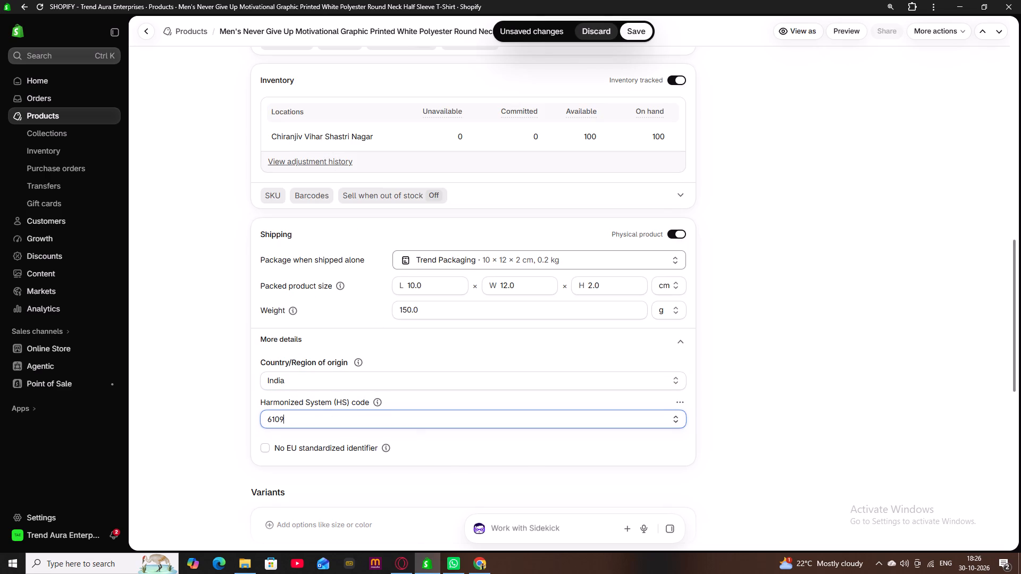
pyautogui.click(350, 471)
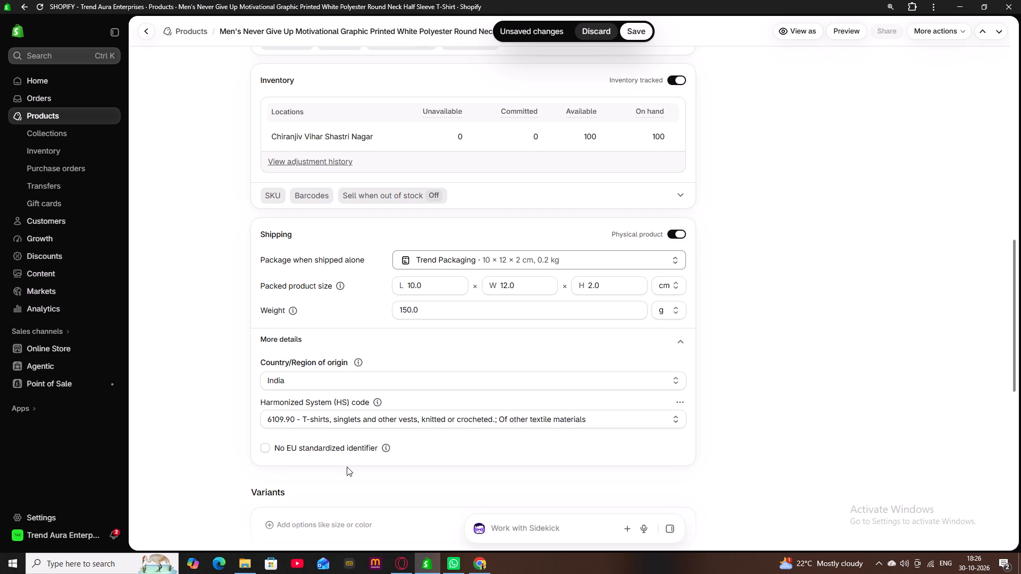
# Save the changes to the Never Give Up T-shirt product.
pyautogui.scroll(-1, 347, 467)
pyautogui.click(515, 419)
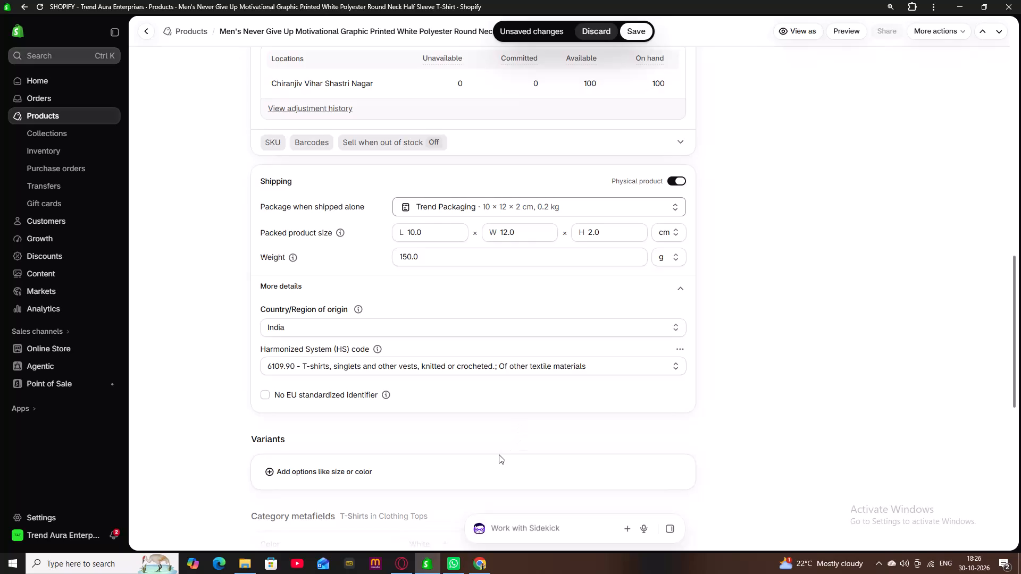
pyautogui.scroll(-3, 499, 454)
pyautogui.scroll(2, 870, 421)
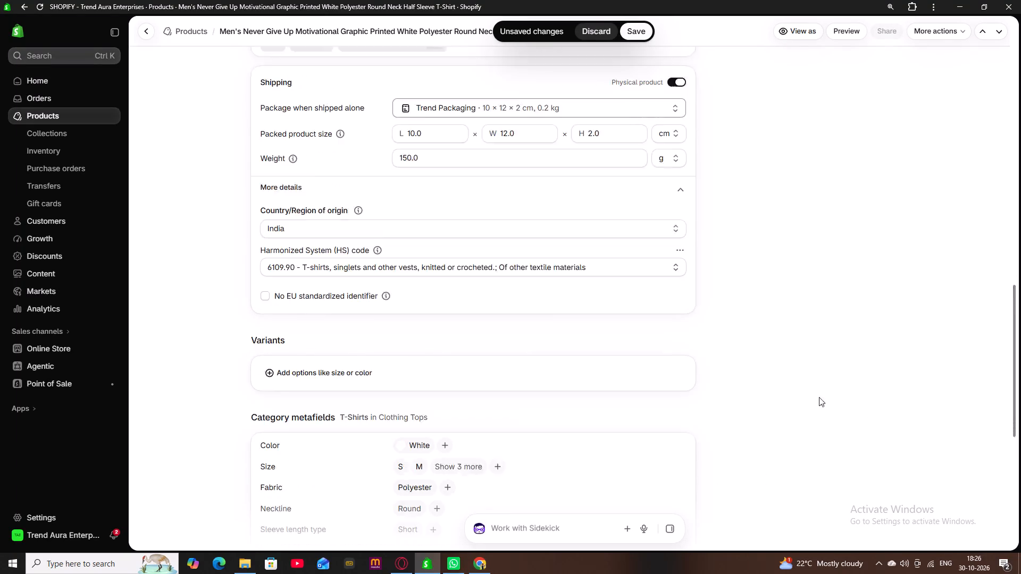
pyautogui.click(648, 32)
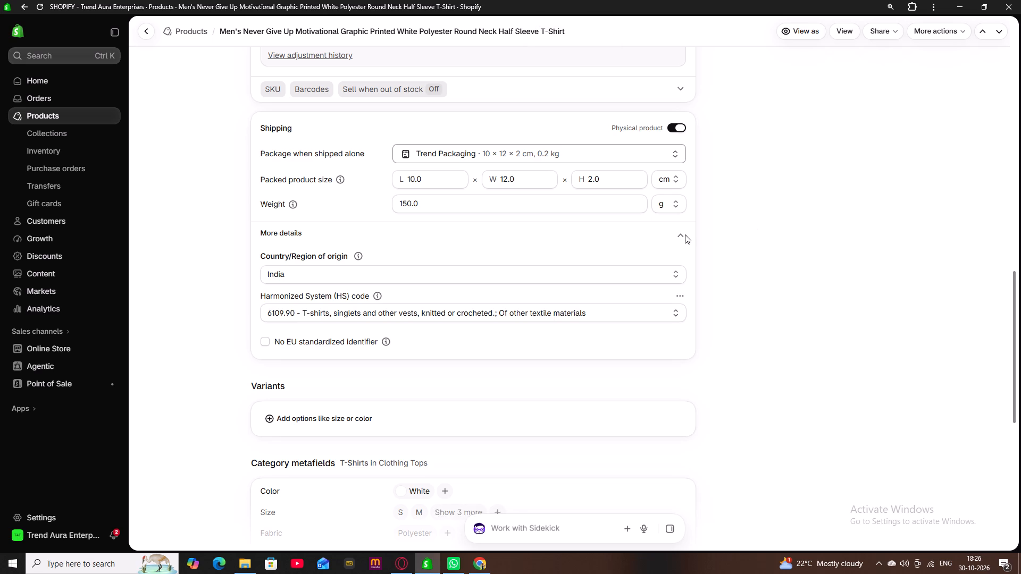
# Review the saved Never Give Up T-shirt's description, media, price, inventory, shipping details, category metafields and search engine listing.
pyautogui.scroll(4, 456, 240)
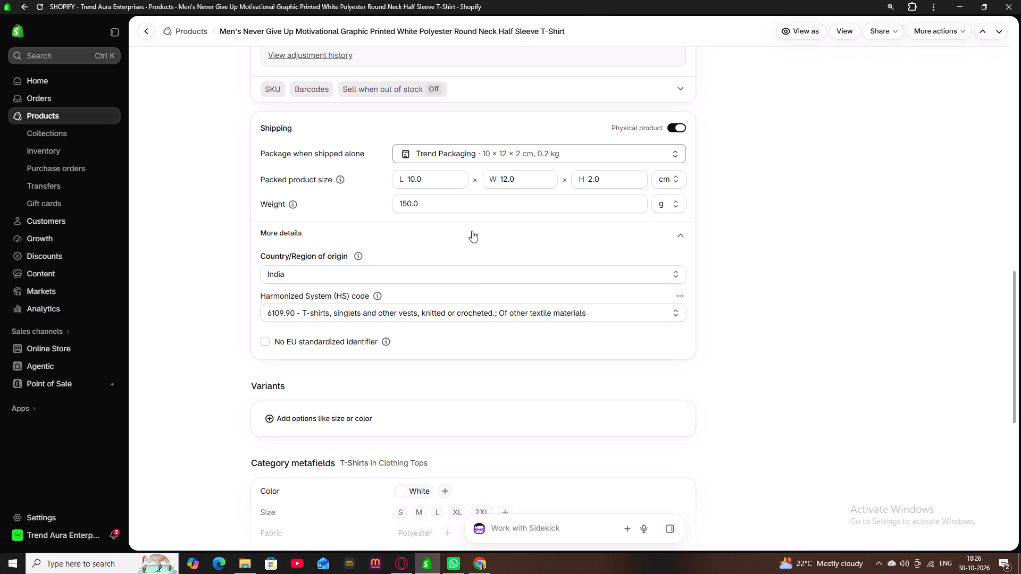
pyautogui.scroll(18, 472, 231)
pyautogui.scroll(2, 641, 121)
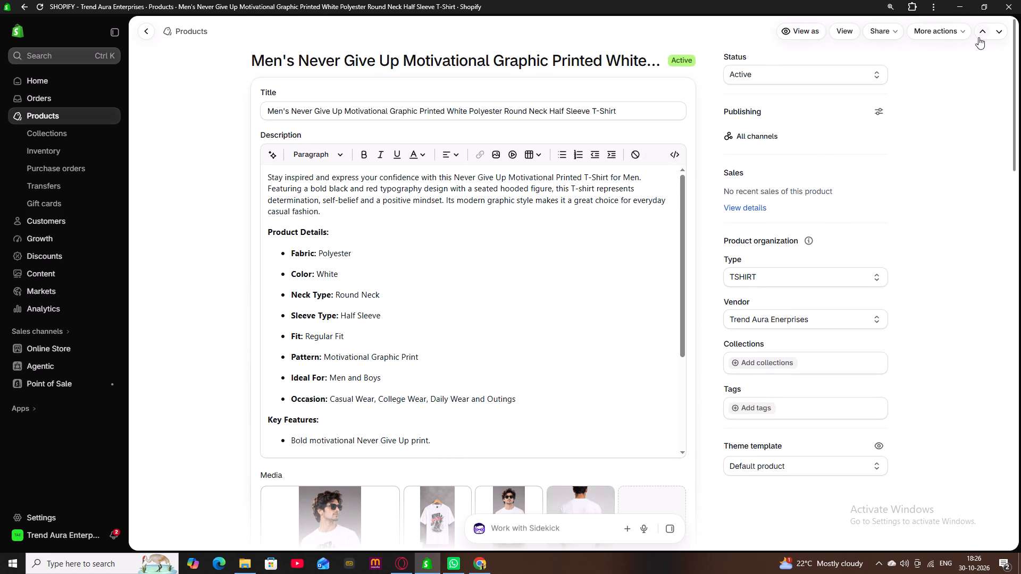
pyautogui.scroll(-14, 944, 137)
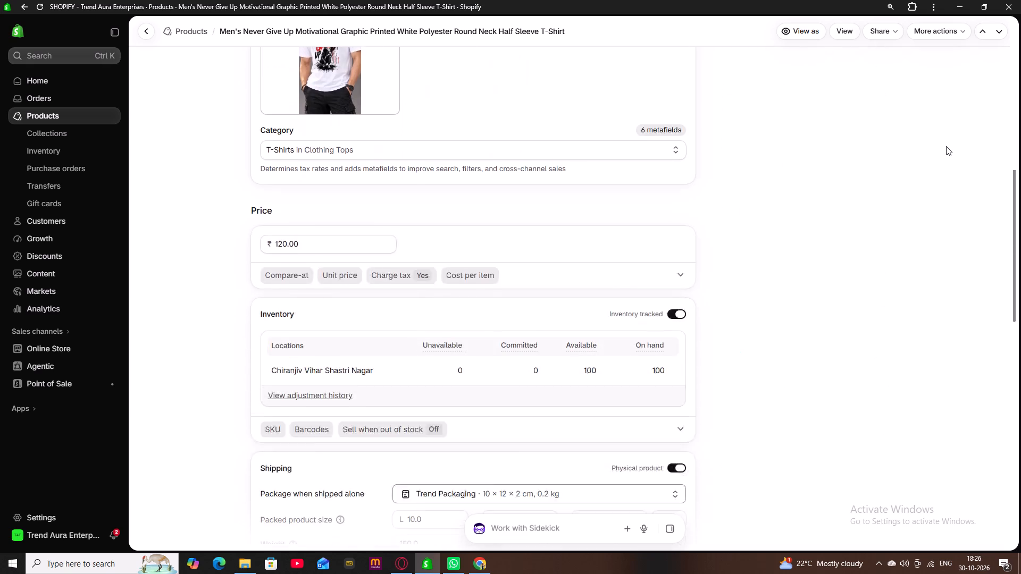
pyautogui.scroll(-1, 946, 146)
pyautogui.scroll(-4, 871, 168)
pyautogui.scroll(-12, 824, 188)
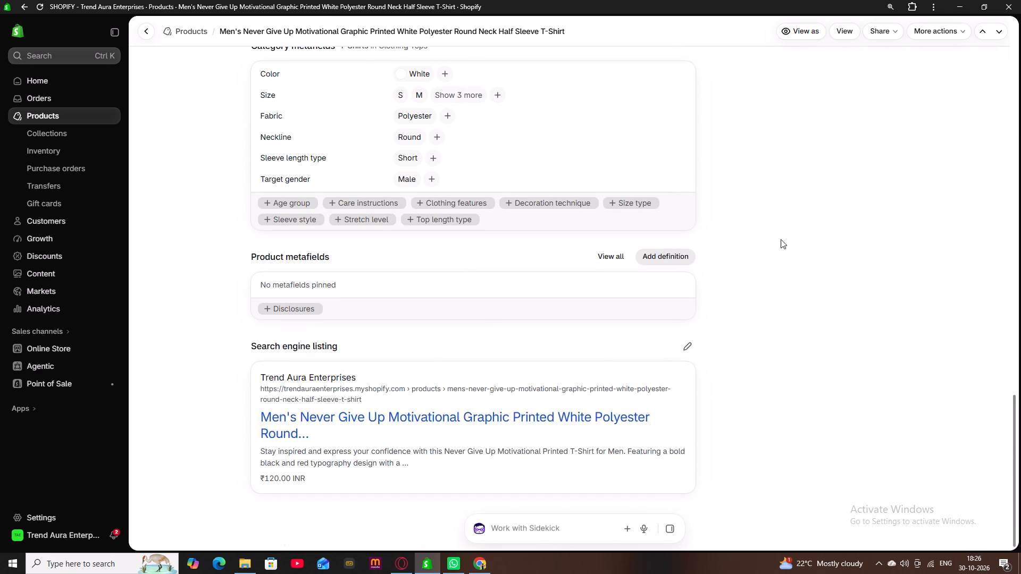
pyautogui.click(763, 260)
pyautogui.scroll(7, 726, 237)
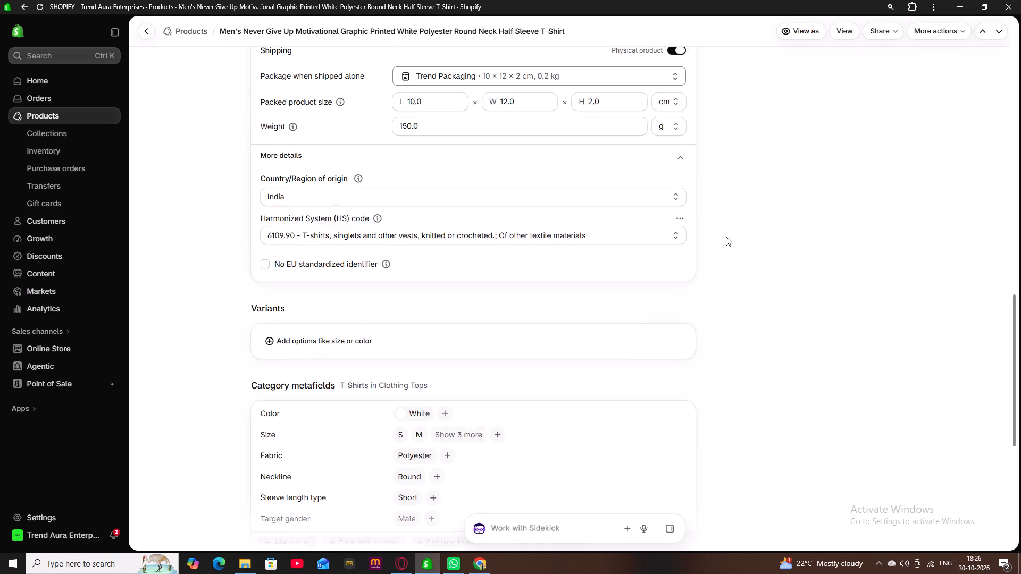
pyautogui.scroll(6, 726, 237)
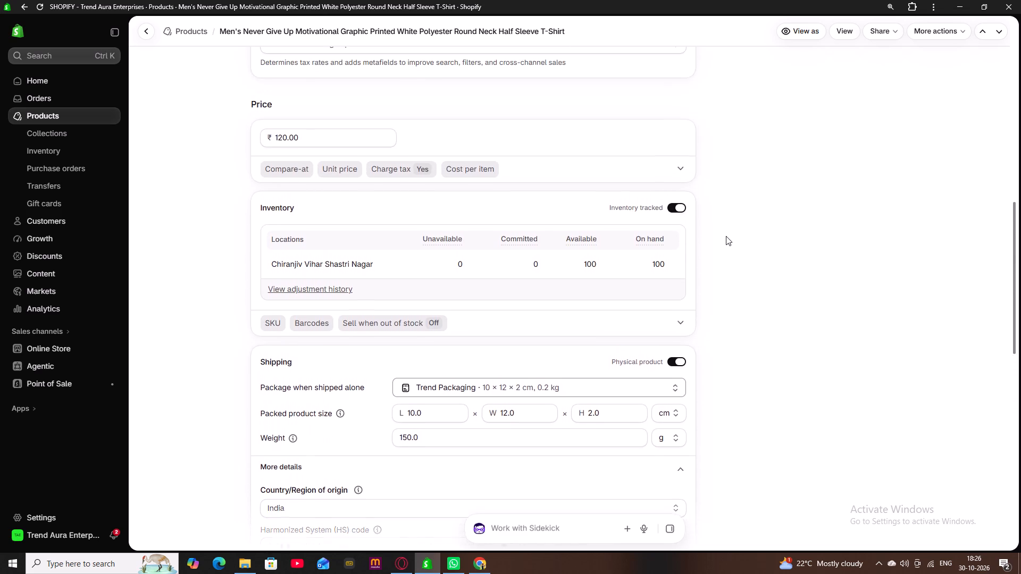
pyautogui.scroll(3, 726, 236)
pyautogui.scroll(-5, 726, 236)
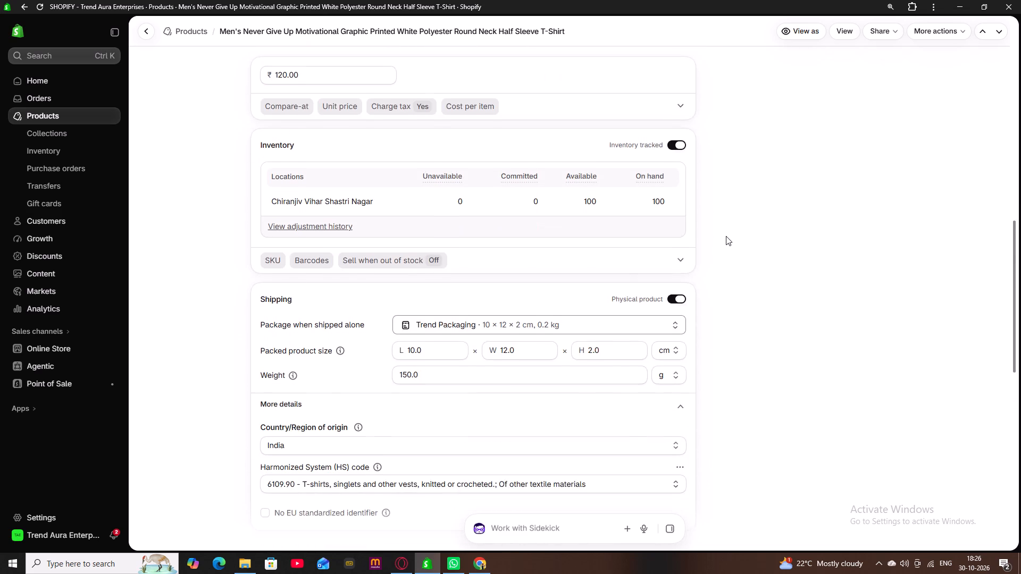
pyautogui.scroll(-6, 726, 236)
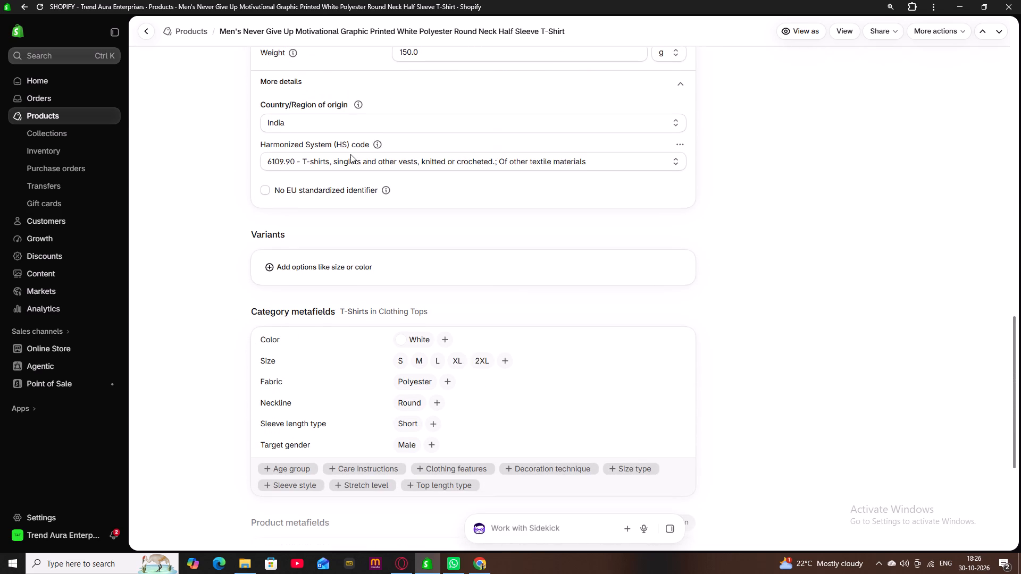
# Return to the product list and start adding another new product.
pyautogui.click(66, 113)
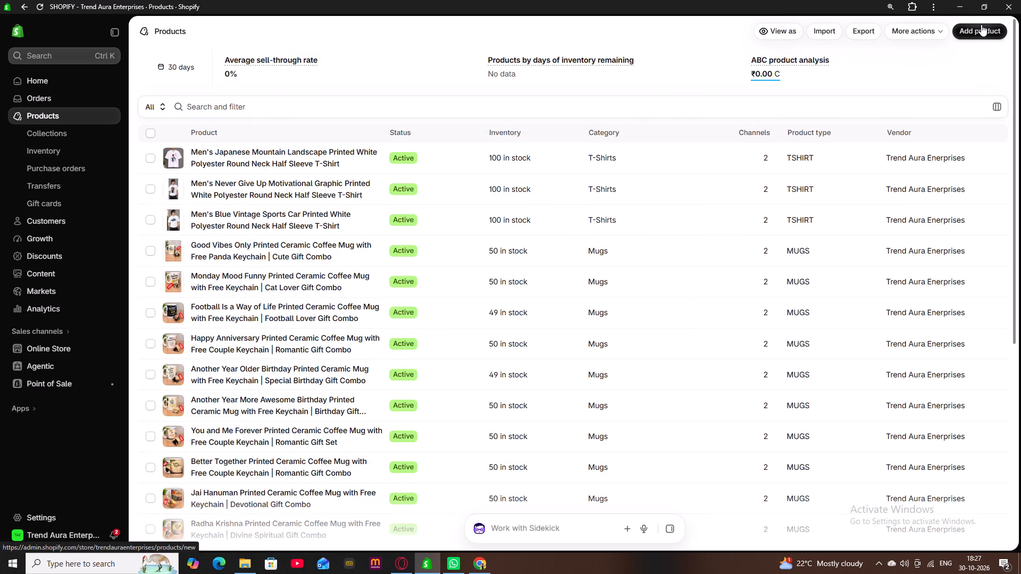
pyautogui.click(981, 27)
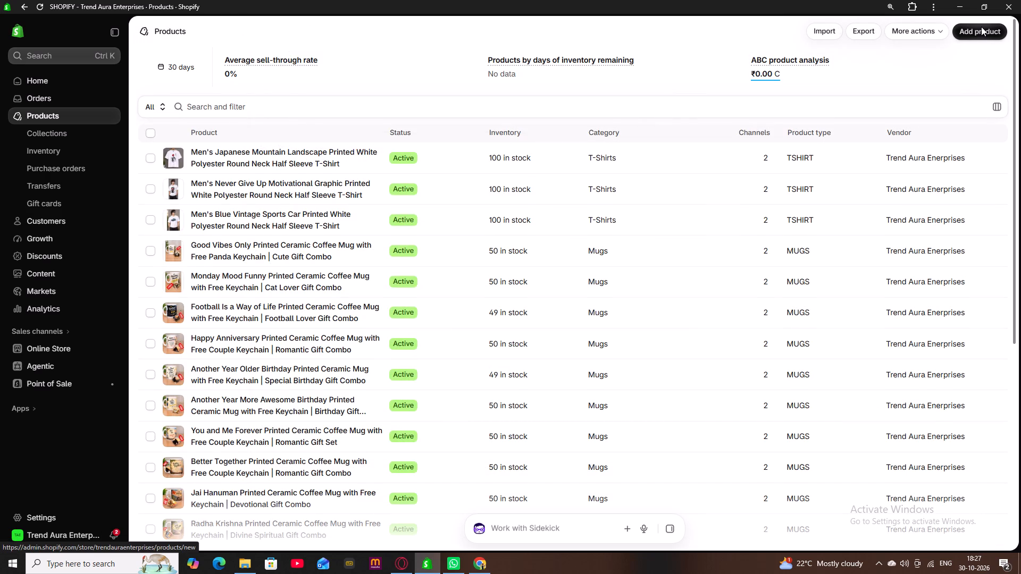